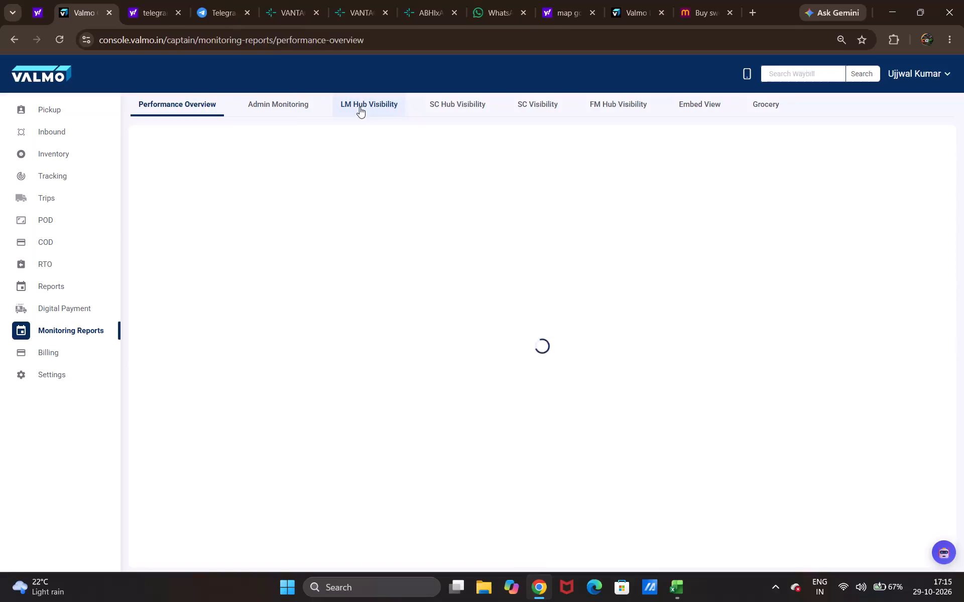
Look through the reports on the LM Hub Visibility page.
scroll(487, 298, "down", 5)
left_click_drag(536, 392, 538, 408)
scroll(546, 395, "down", 3)
scroll(541, 368, "up", 1)
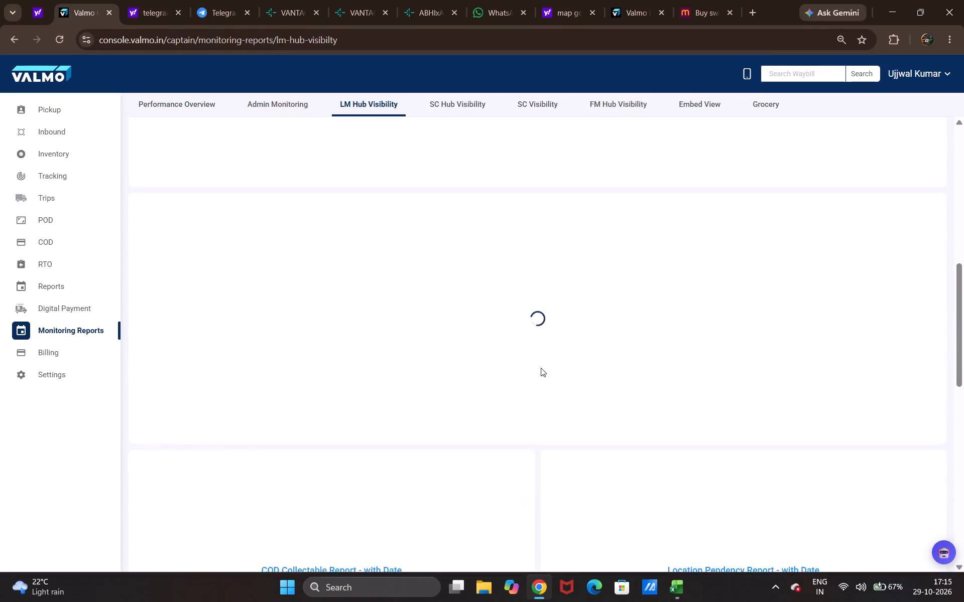
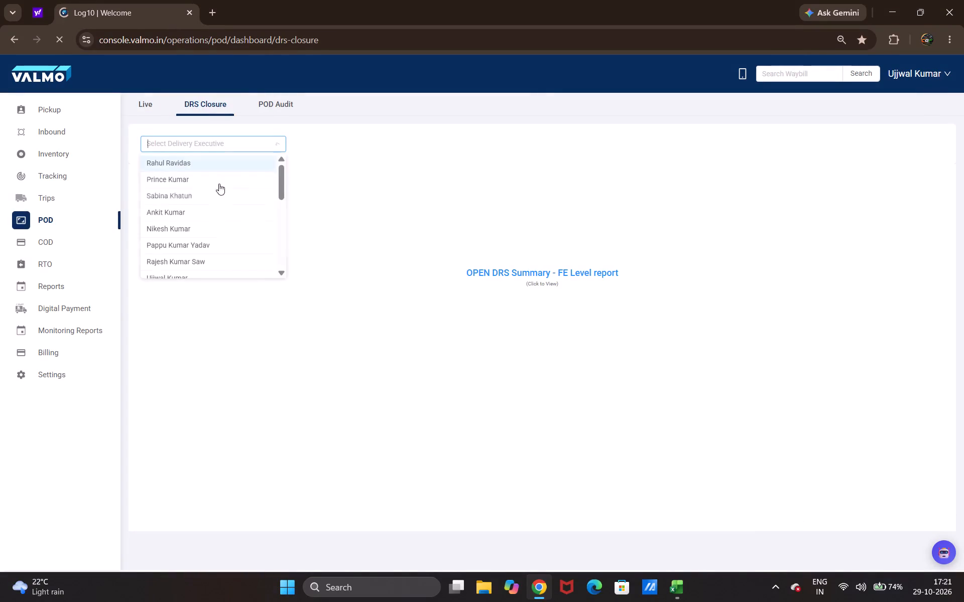
Load the DRS closure for delivery executive Akshat and set the scan mode to Scan RVP Shipments.
scroll(198, 203, "down", 3)
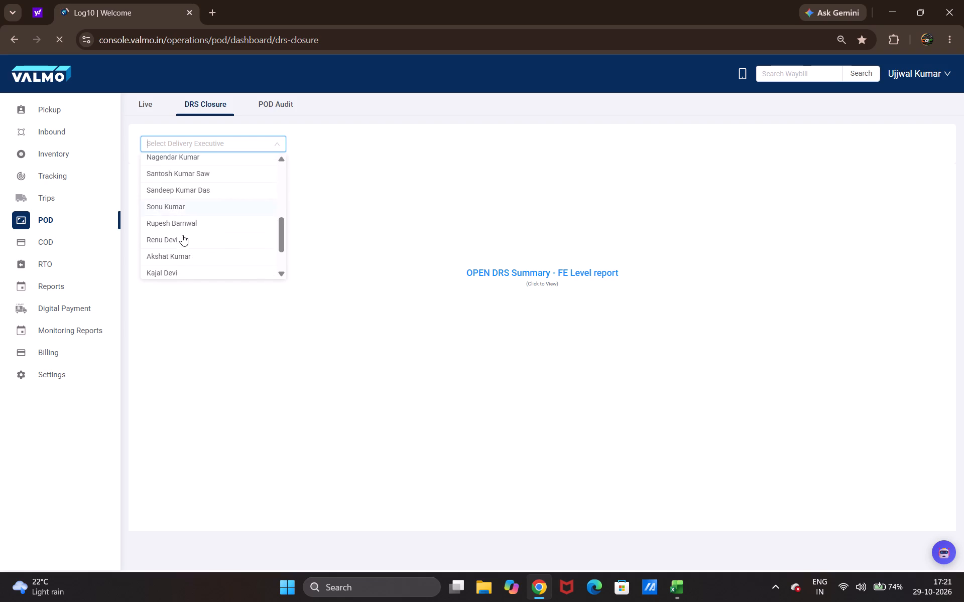
left_click(180, 253)
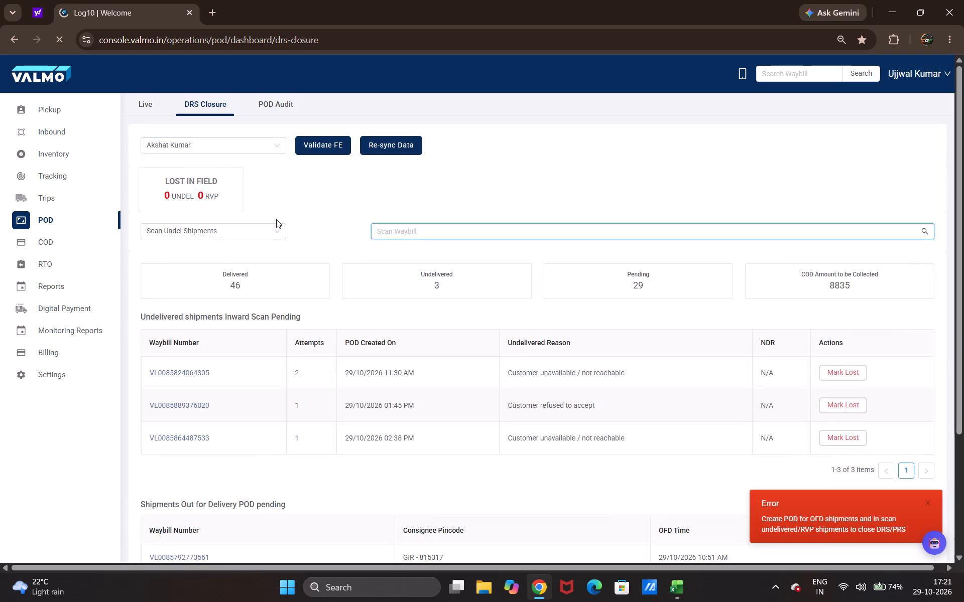
left_click_drag(217, 214, 217, 228)
left_click(218, 233)
left_click(207, 262)
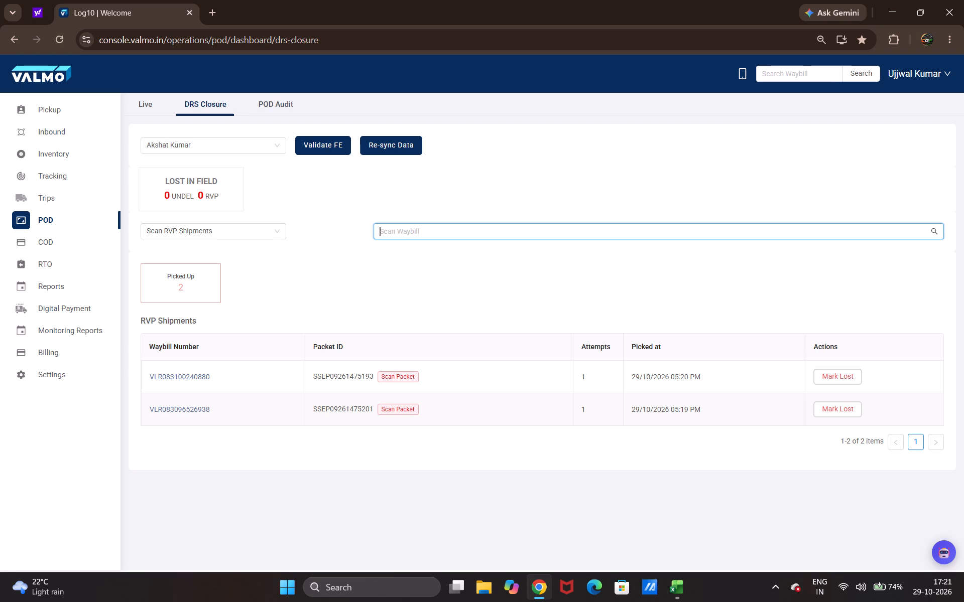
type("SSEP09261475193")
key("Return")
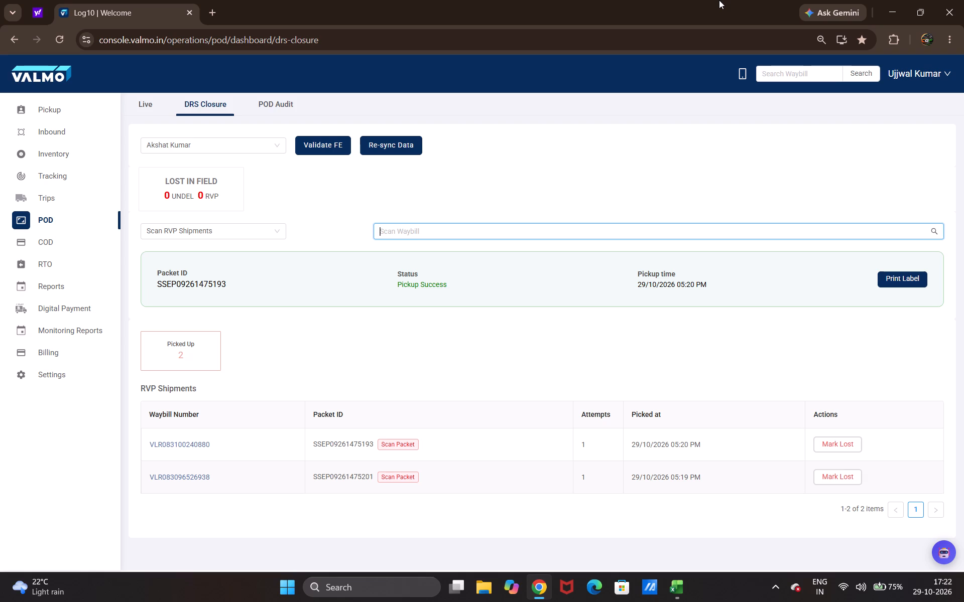
left_click(905, 280)
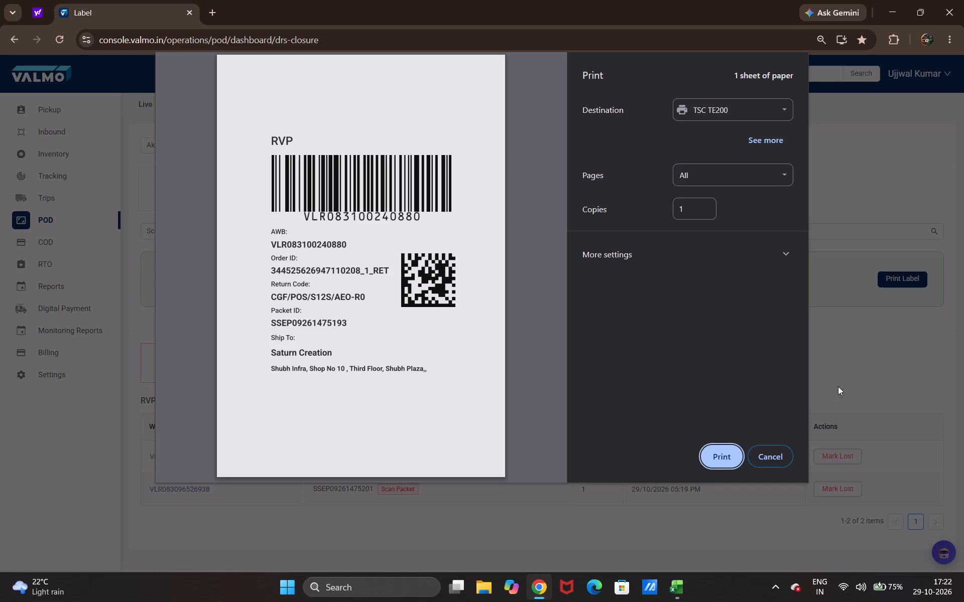
left_click(716, 460)
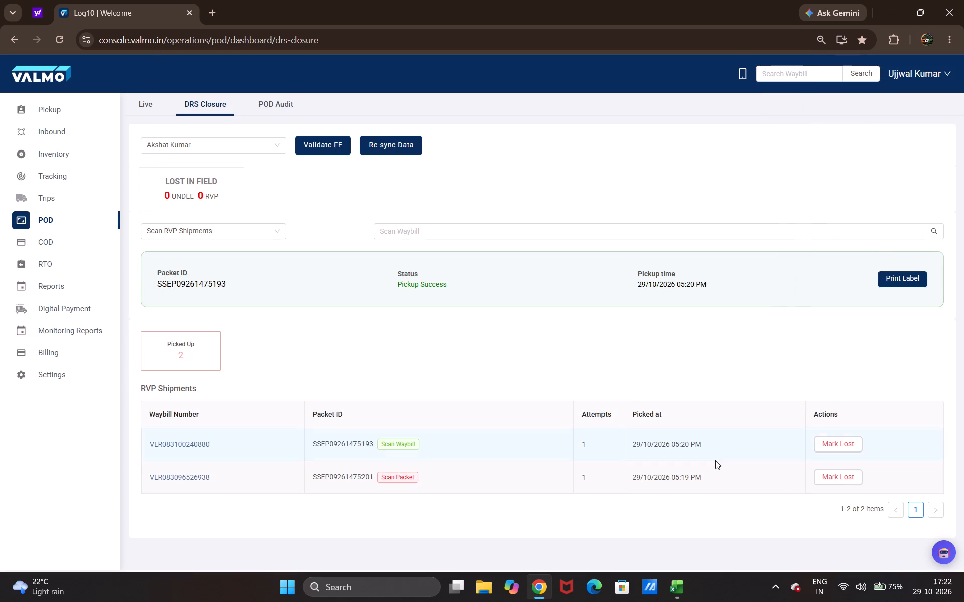
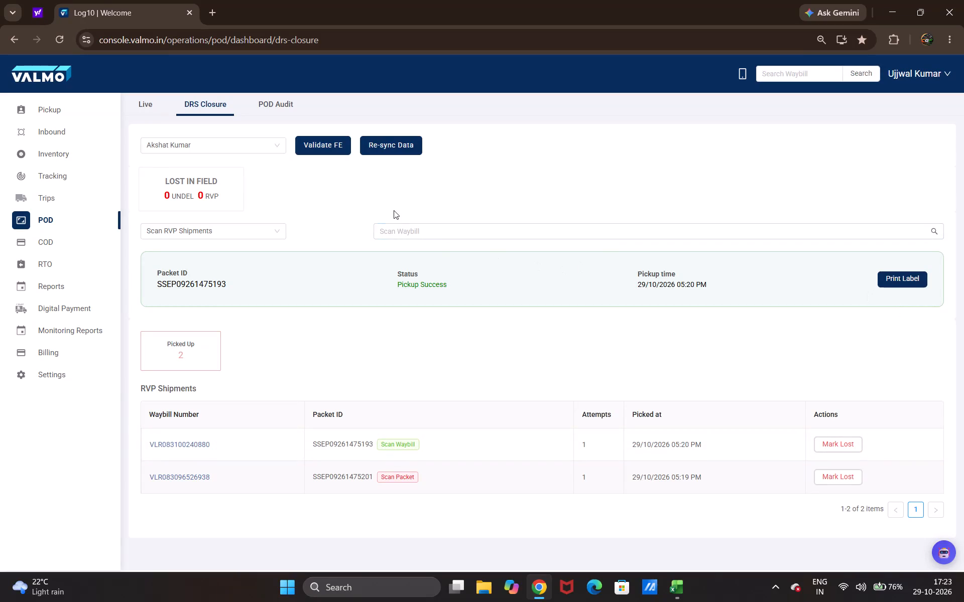
left_click(401, 231)
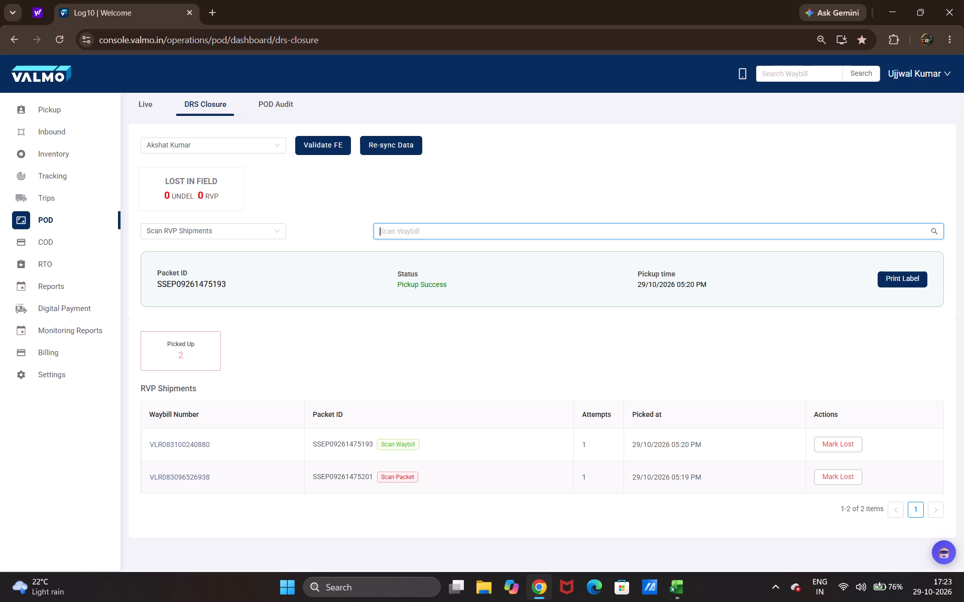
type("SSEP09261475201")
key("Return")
left_click(899, 272)
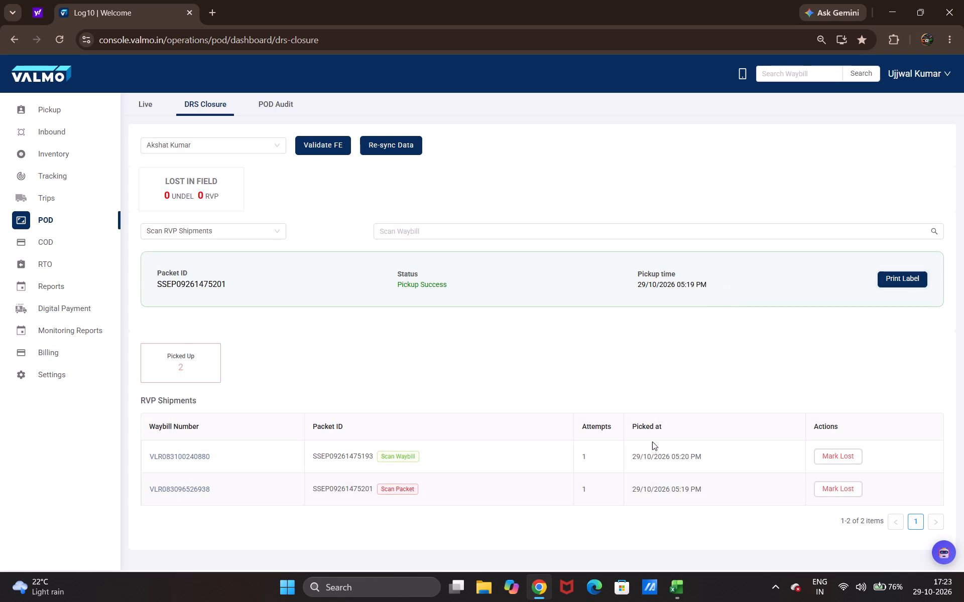
left_click(729, 453)
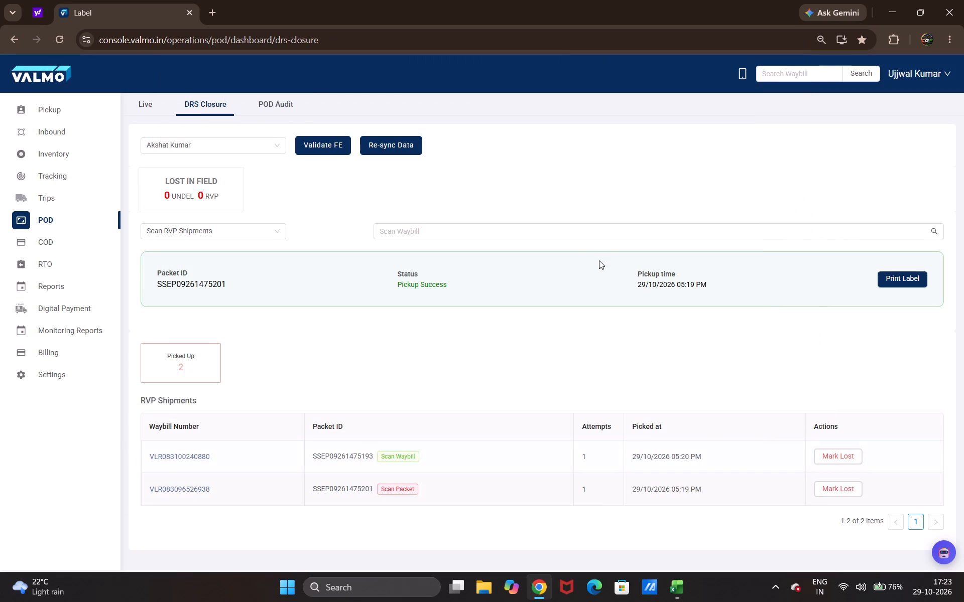
Ready the Scan Waybill field for scanning an RVP shipment's waybill.
left_click(586, 229)
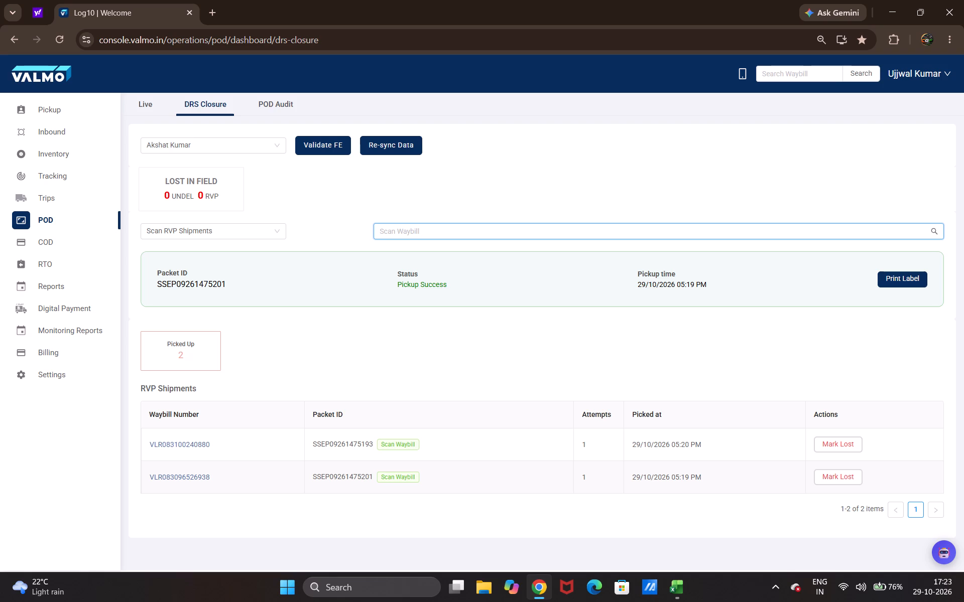
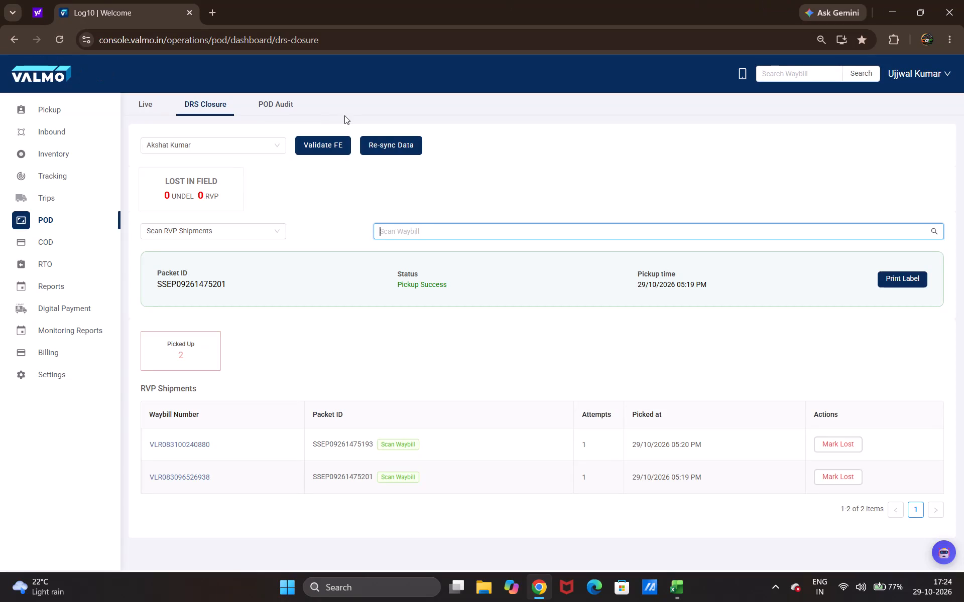
Re-sync the selected delivery executive's shipment data in DRS Closure.
left_click(398, 143)
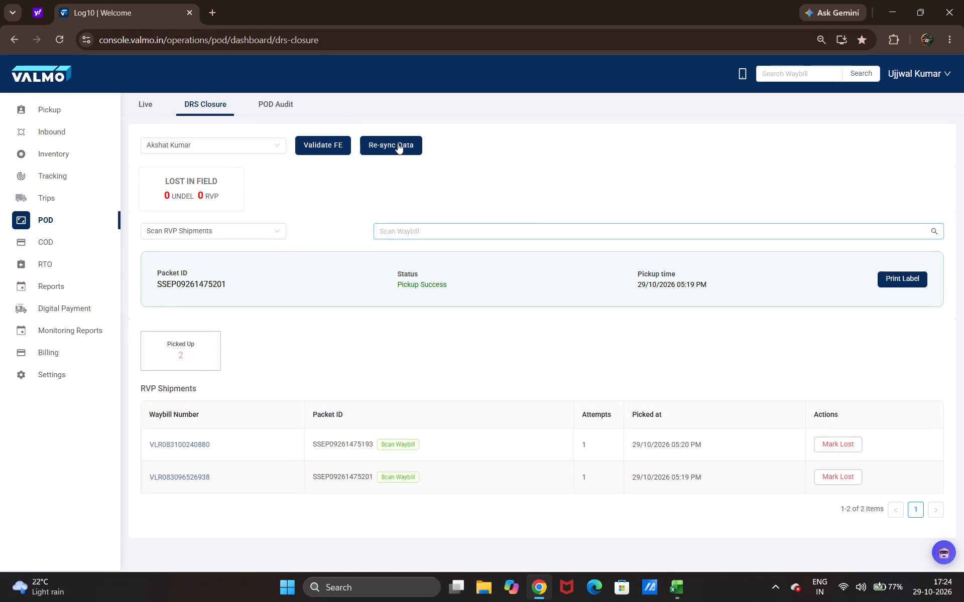
left_click(448, 232)
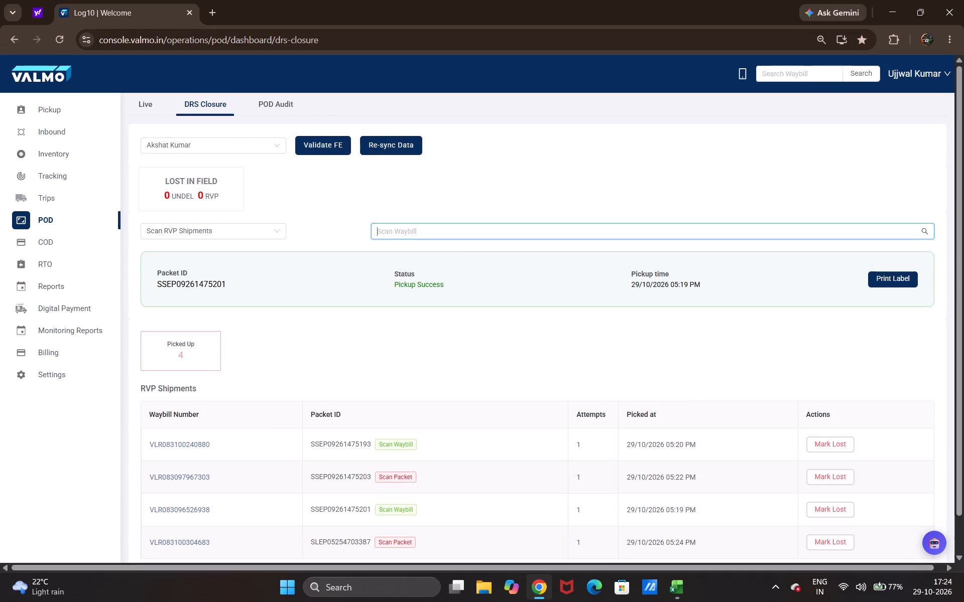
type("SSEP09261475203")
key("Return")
left_click(888, 276)
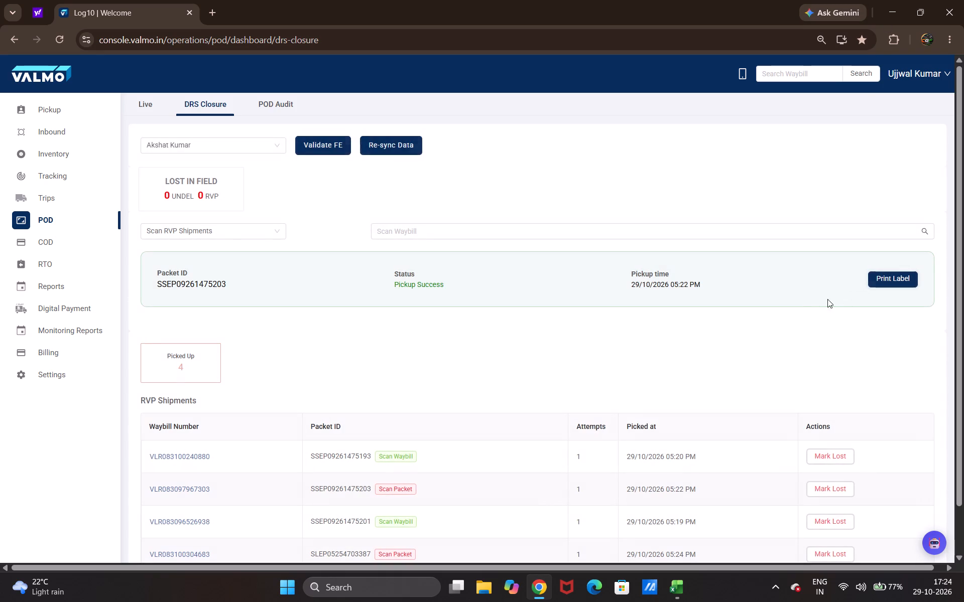
left_click(721, 452)
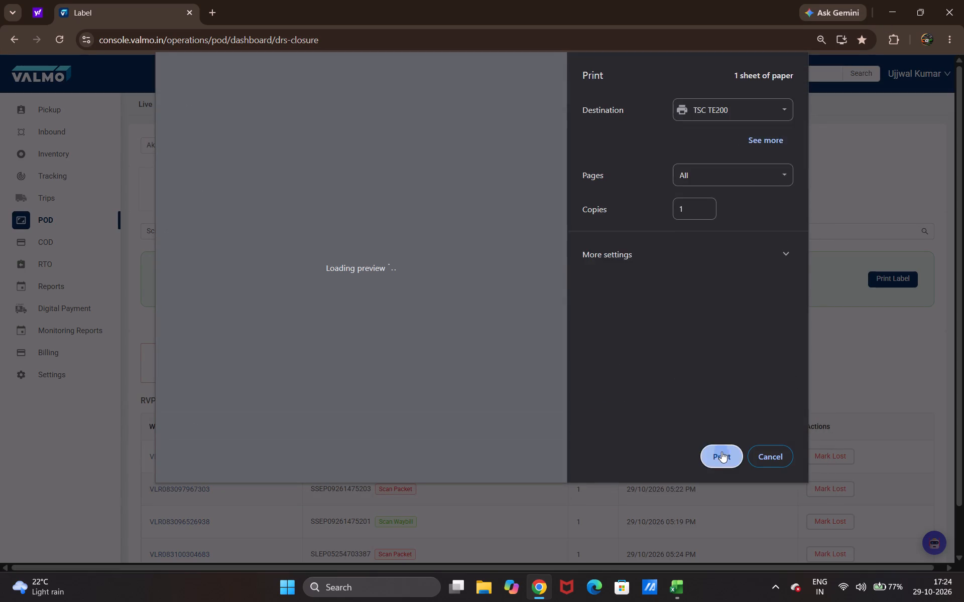
left_click(572, 231)
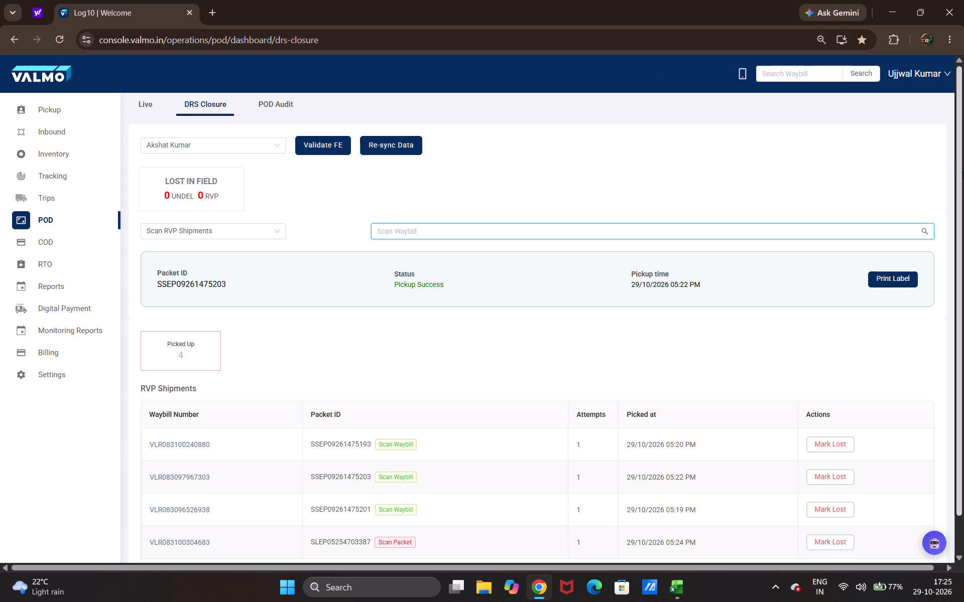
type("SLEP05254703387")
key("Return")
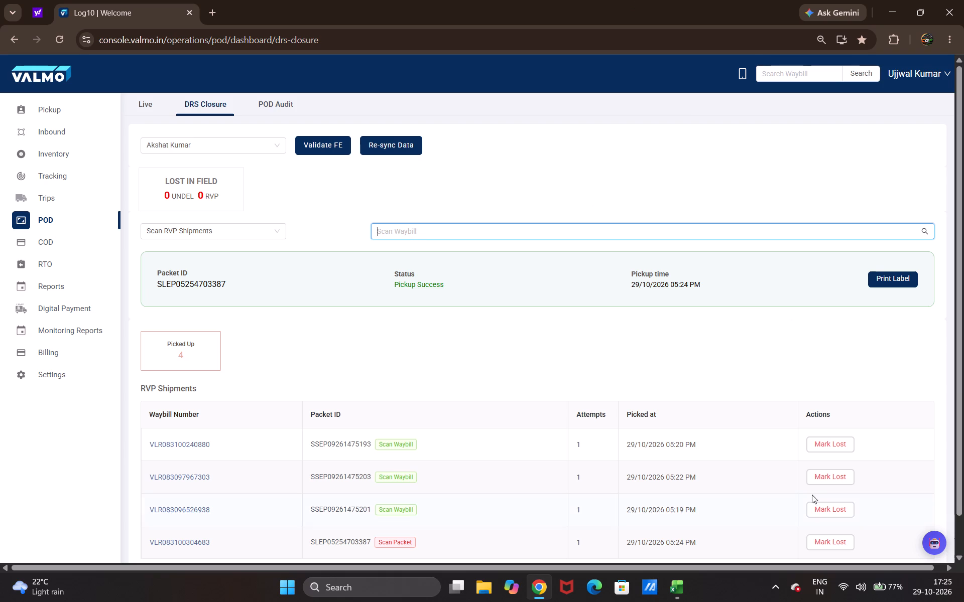
left_click(897, 280)
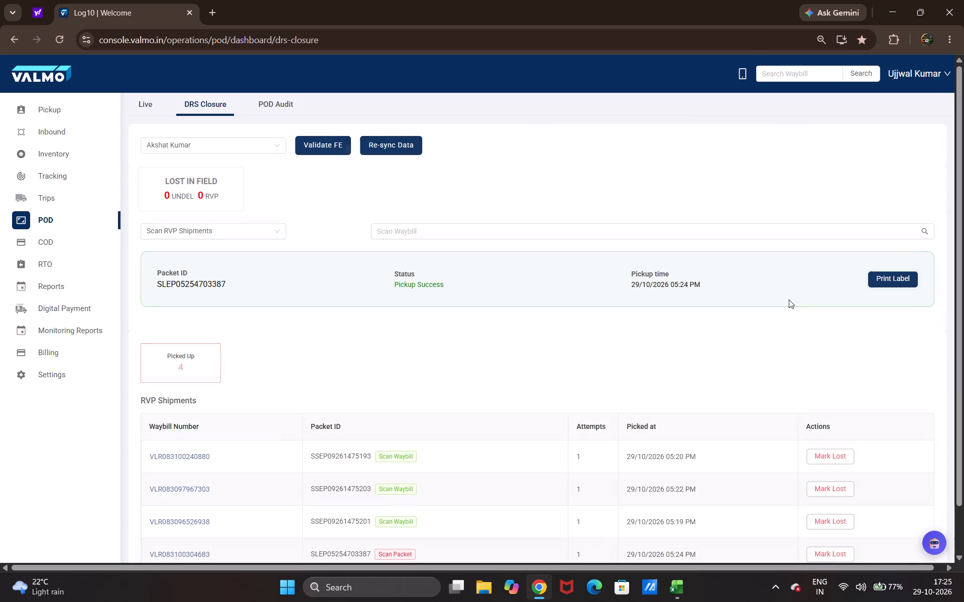
left_click(720, 455)
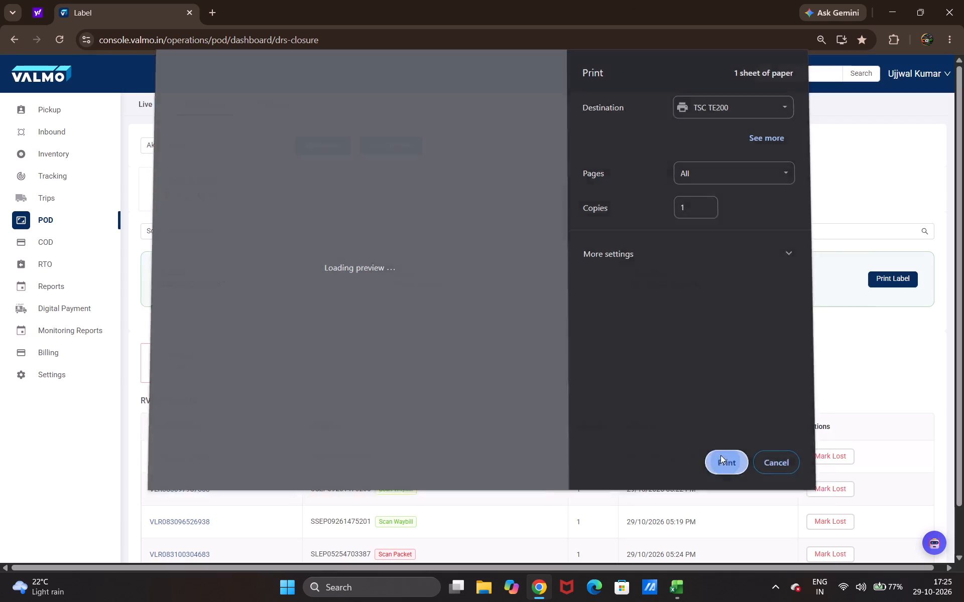
Re-sync the delivery executive's data to refresh the list of picked-up RVP shipments.
left_click(493, 231)
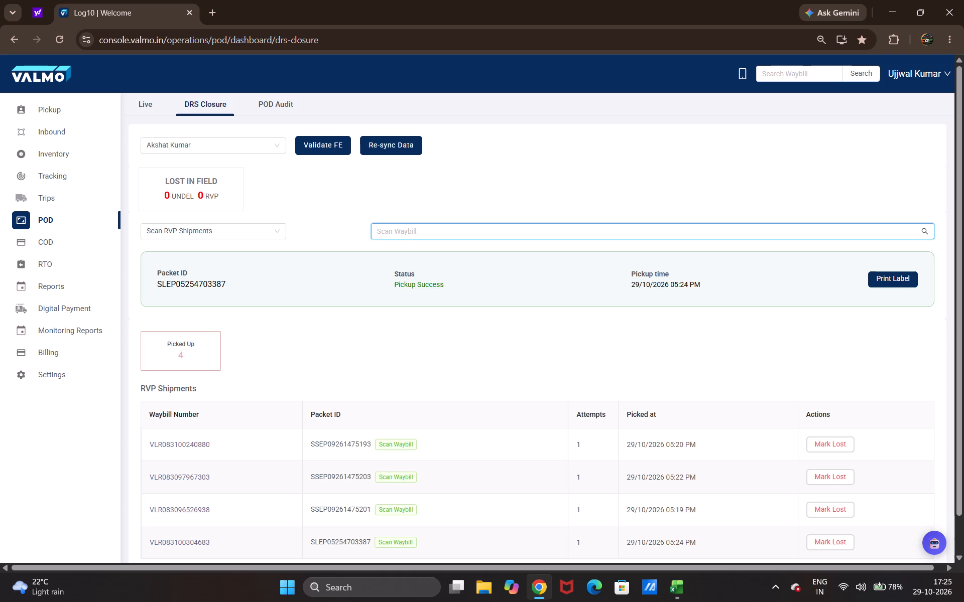
scroll(459, 388, "down", 1)
left_click(357, 101)
left_click(365, 102)
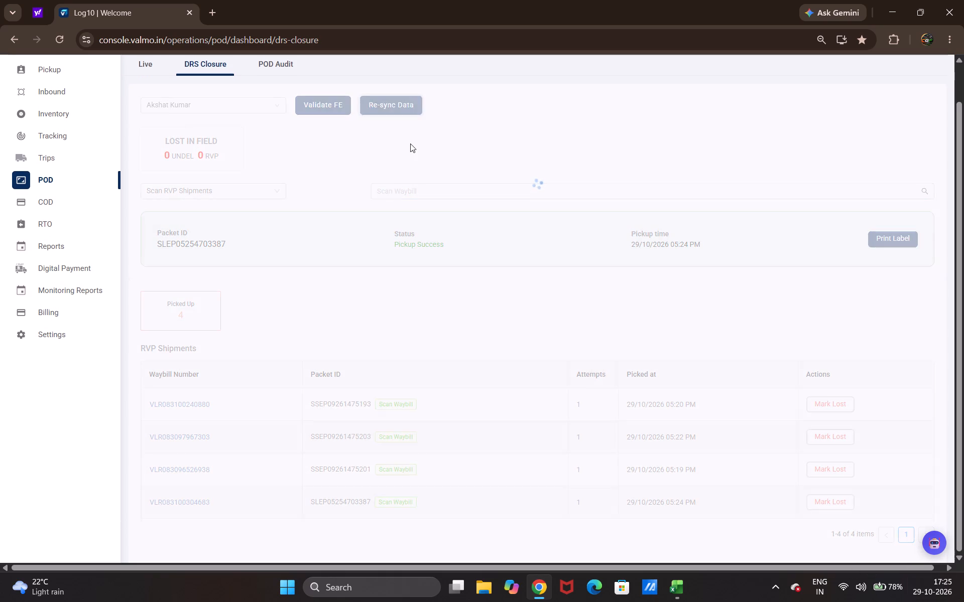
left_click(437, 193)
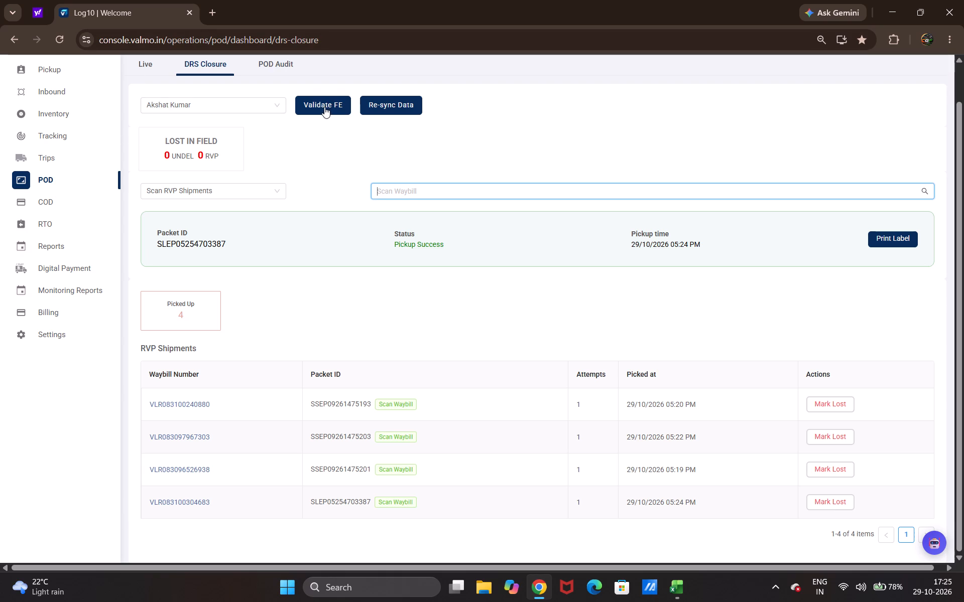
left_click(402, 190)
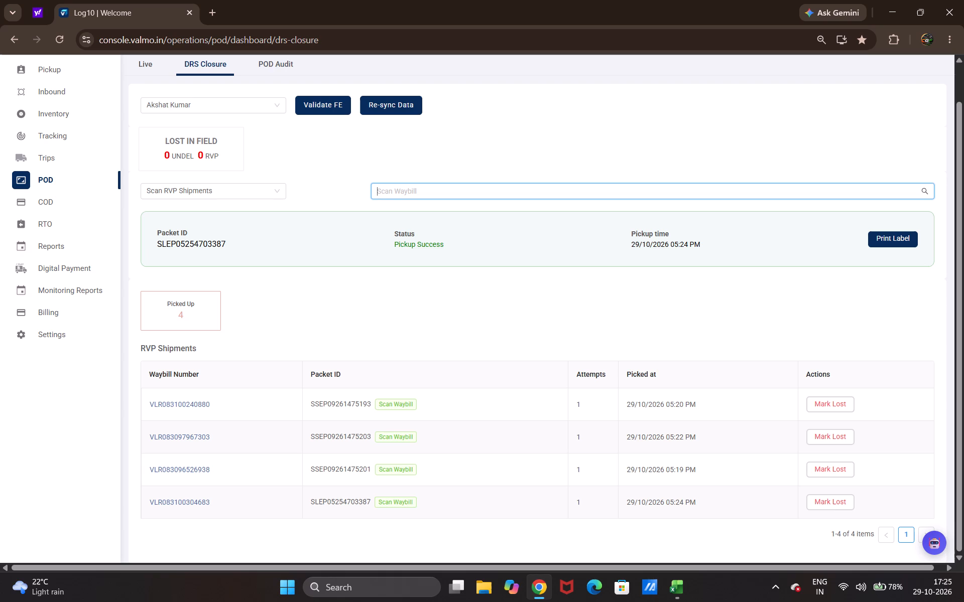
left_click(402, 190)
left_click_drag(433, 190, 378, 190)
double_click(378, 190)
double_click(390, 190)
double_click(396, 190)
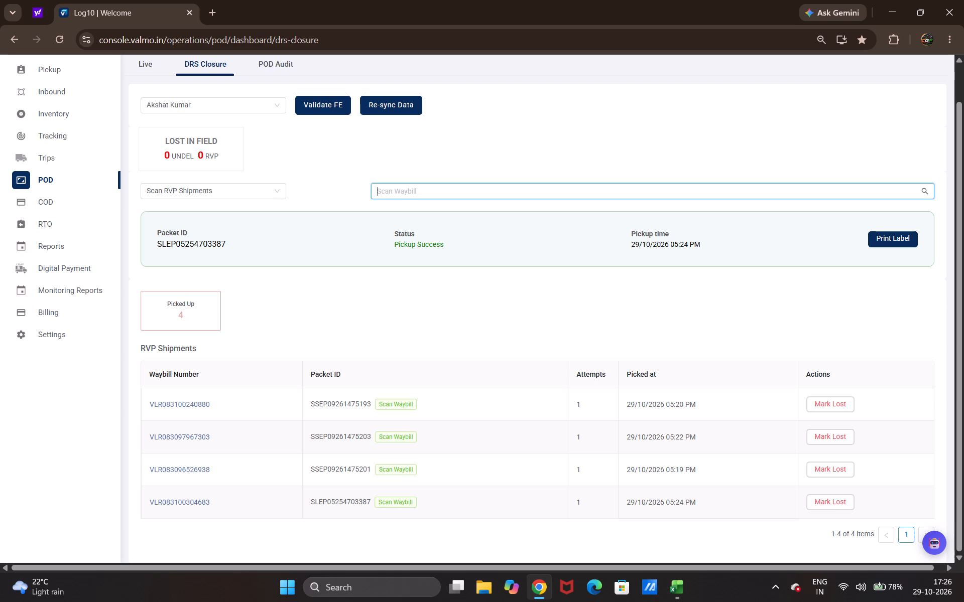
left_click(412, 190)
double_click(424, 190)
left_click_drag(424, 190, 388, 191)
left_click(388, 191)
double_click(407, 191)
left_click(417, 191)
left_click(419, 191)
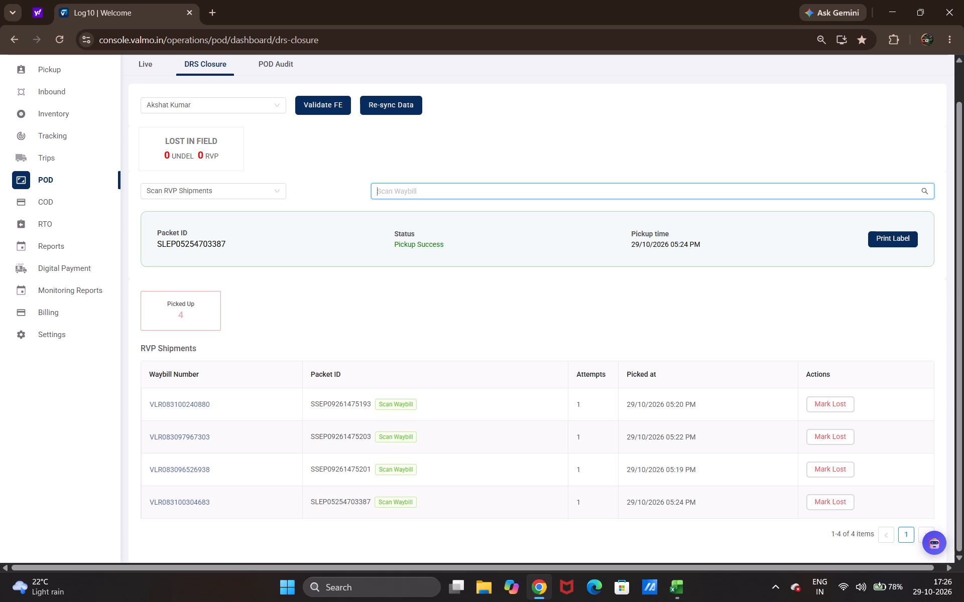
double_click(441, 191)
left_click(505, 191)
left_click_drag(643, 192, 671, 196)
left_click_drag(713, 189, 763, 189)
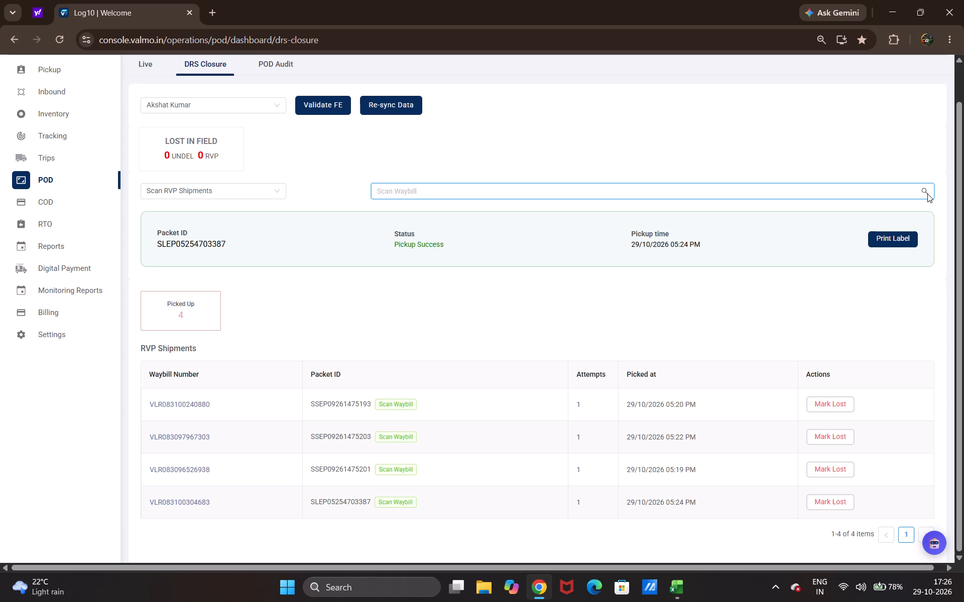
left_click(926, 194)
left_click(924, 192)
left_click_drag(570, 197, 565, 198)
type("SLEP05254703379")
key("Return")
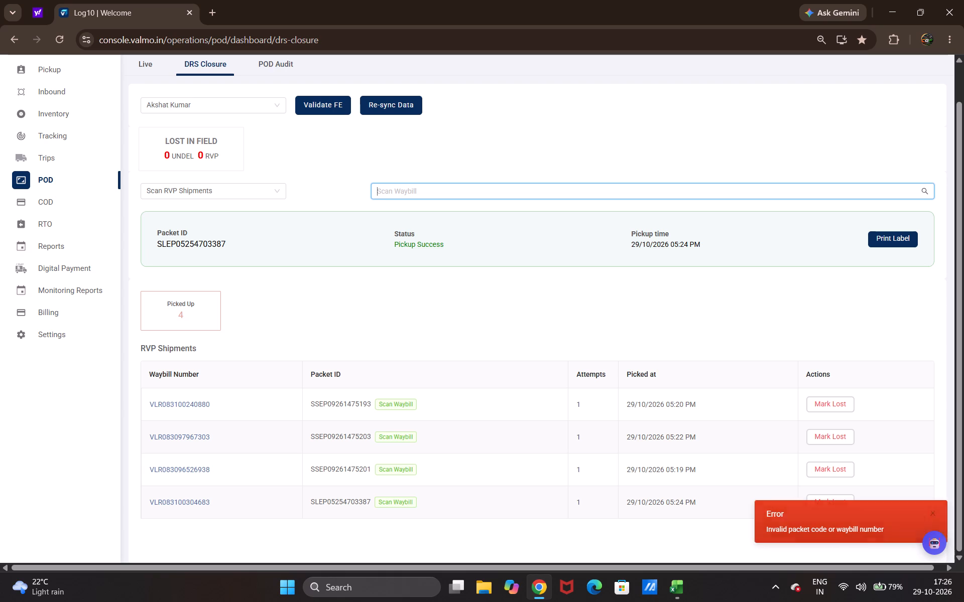
Re-sync the delivery executive's data to refresh the RVP shipments list.
left_click(397, 100)
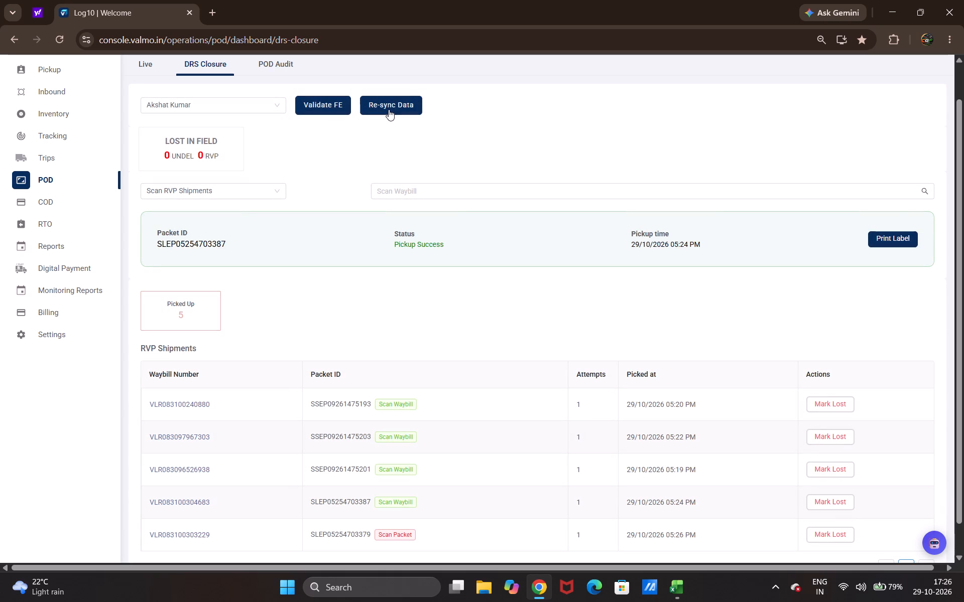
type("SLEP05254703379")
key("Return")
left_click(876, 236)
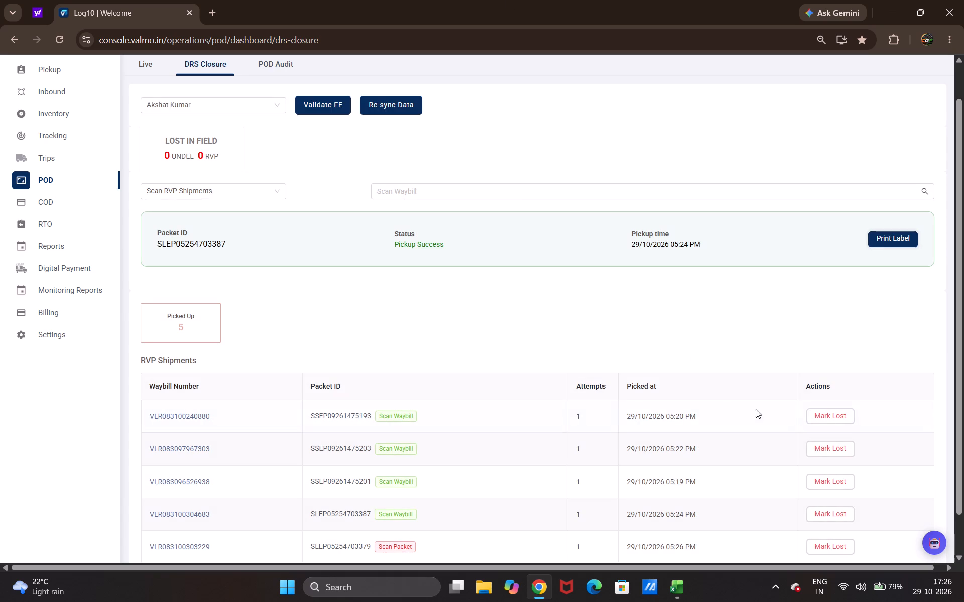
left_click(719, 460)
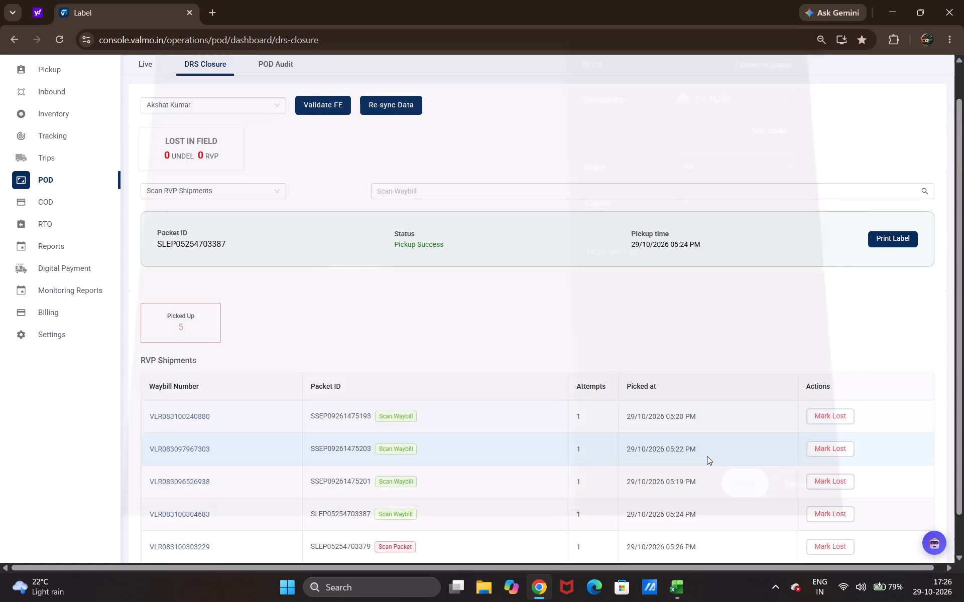
left_click(461, 194)
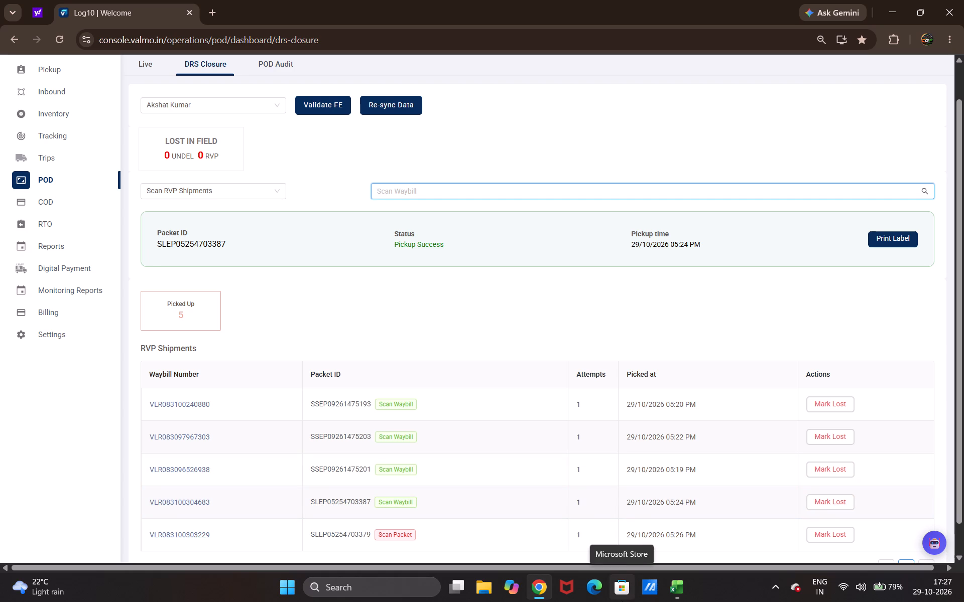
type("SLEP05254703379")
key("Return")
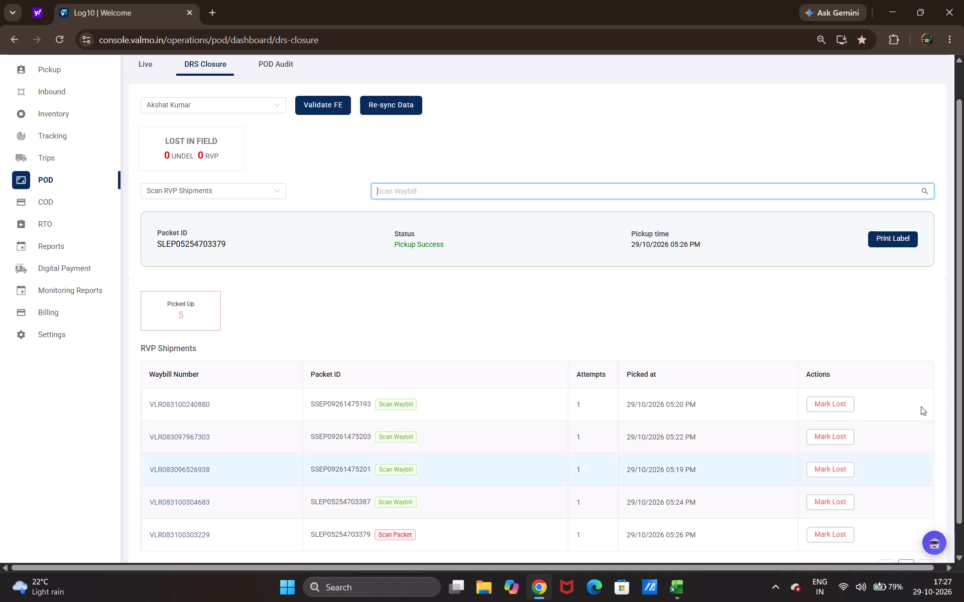
left_click(895, 238)
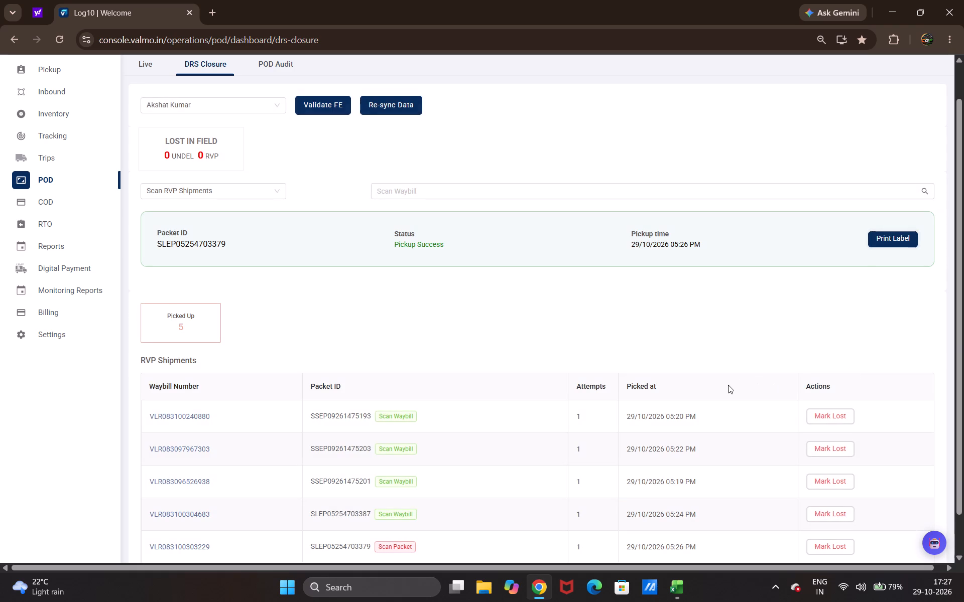
left_click(725, 453)
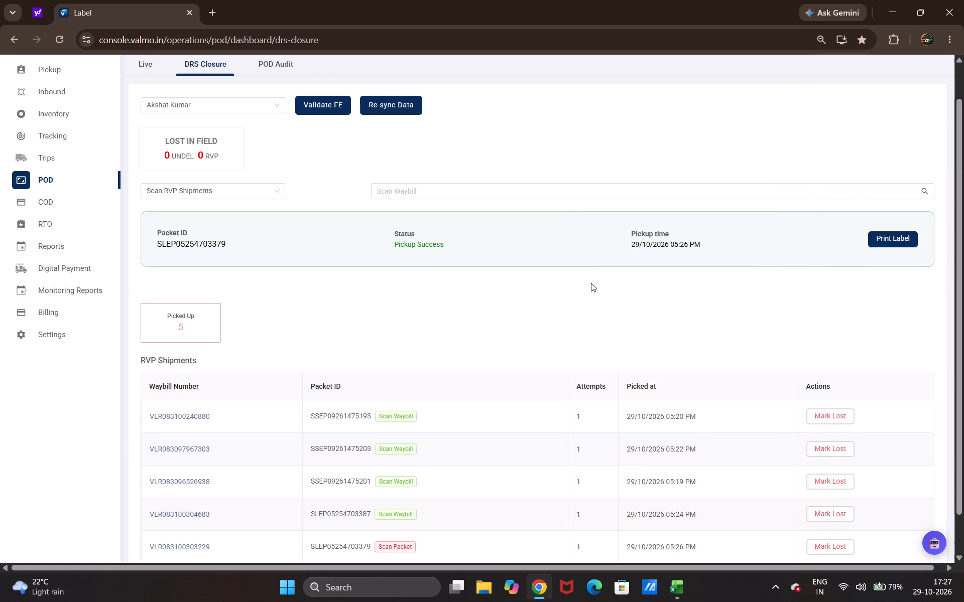
Ready the Scan Waybill field for scanning an RVP shipment.
left_click(581, 193)
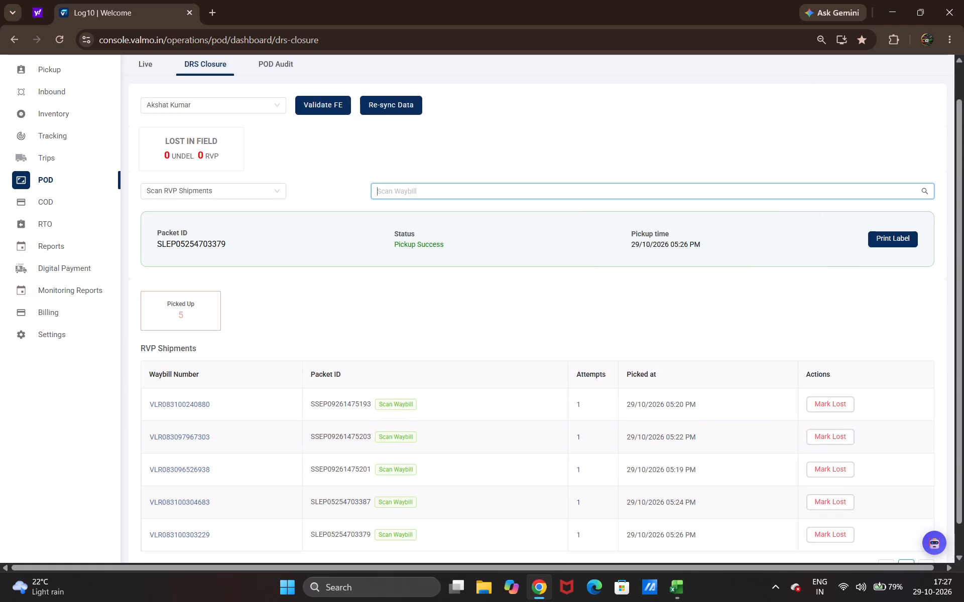
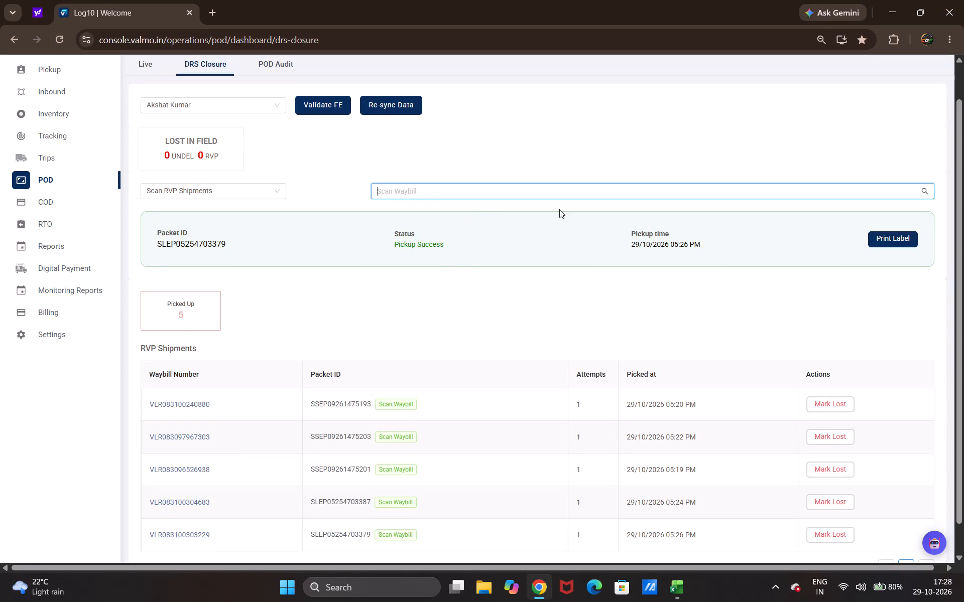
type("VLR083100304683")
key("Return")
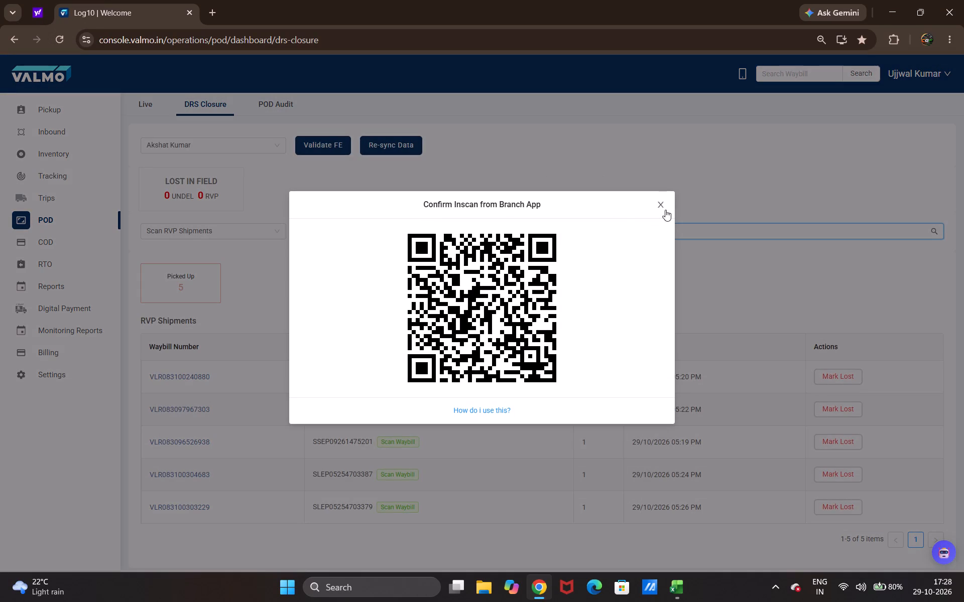
left_click(660, 203)
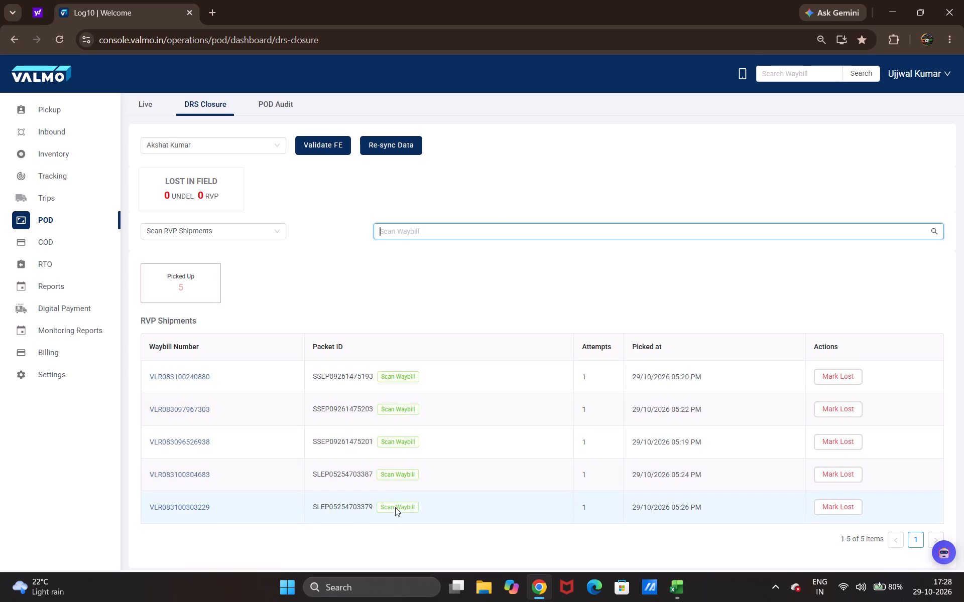
Ready the Scan Waybill field for scanning another RVP shipment.
scroll(395, 492, "down", 1)
left_click(452, 236)
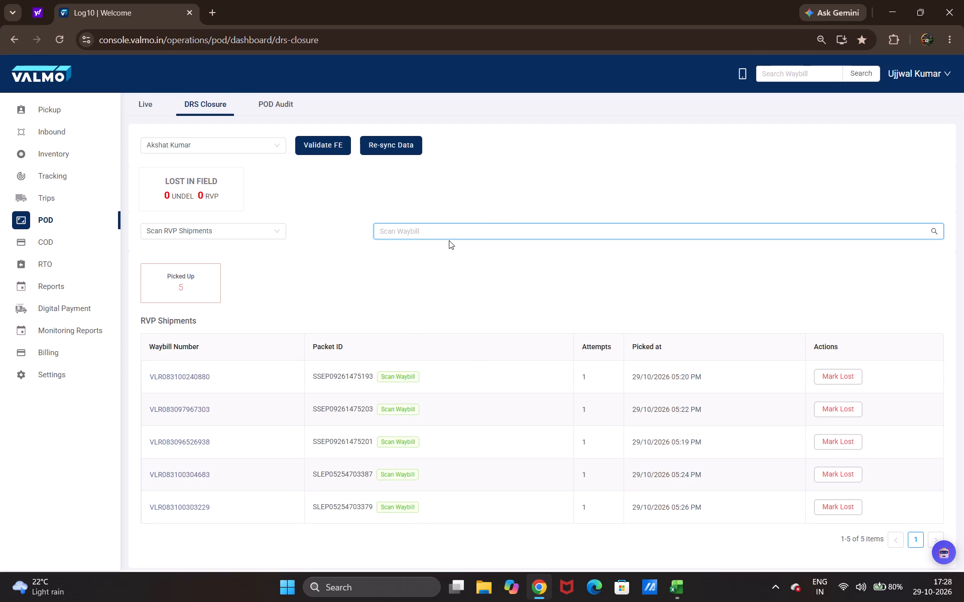
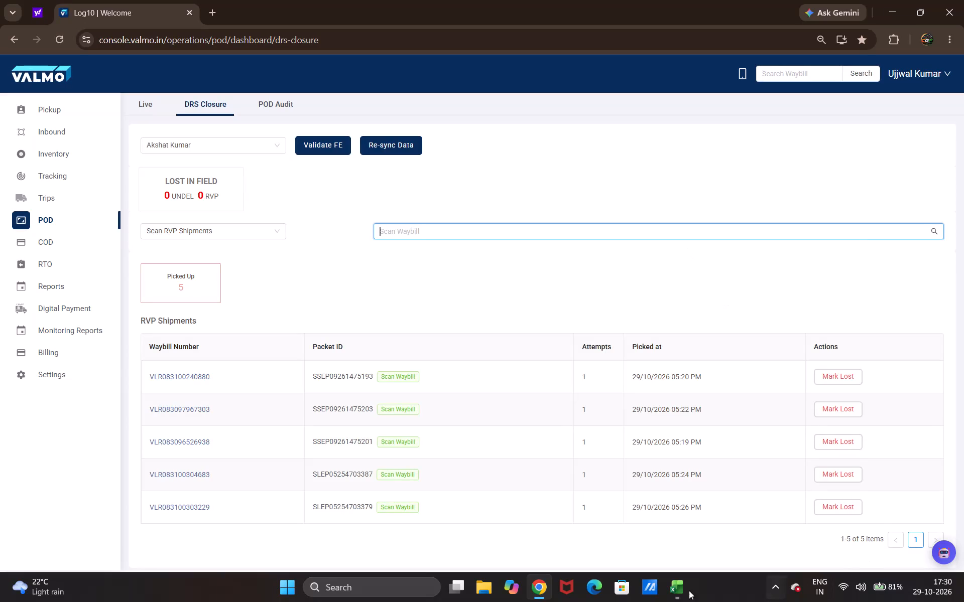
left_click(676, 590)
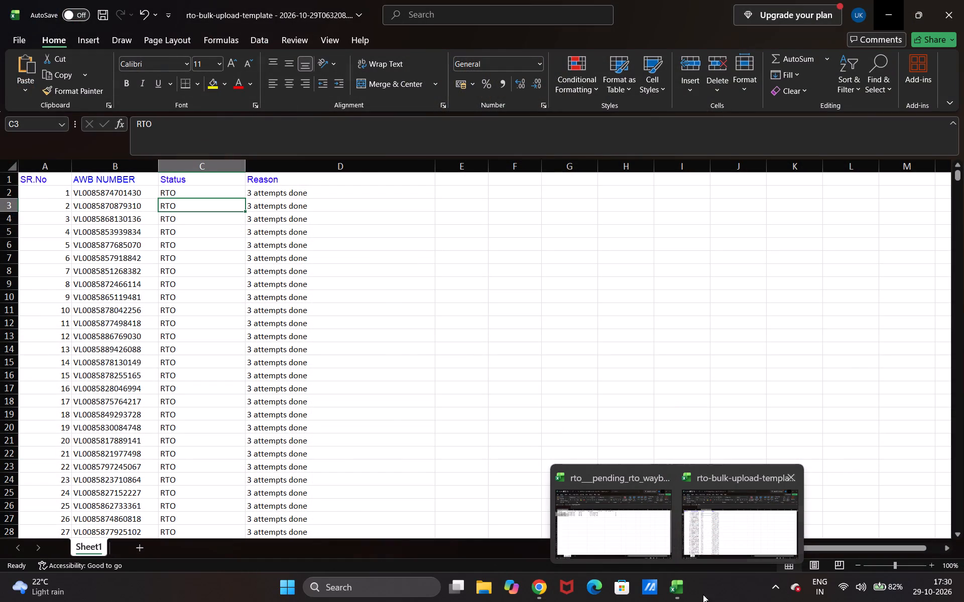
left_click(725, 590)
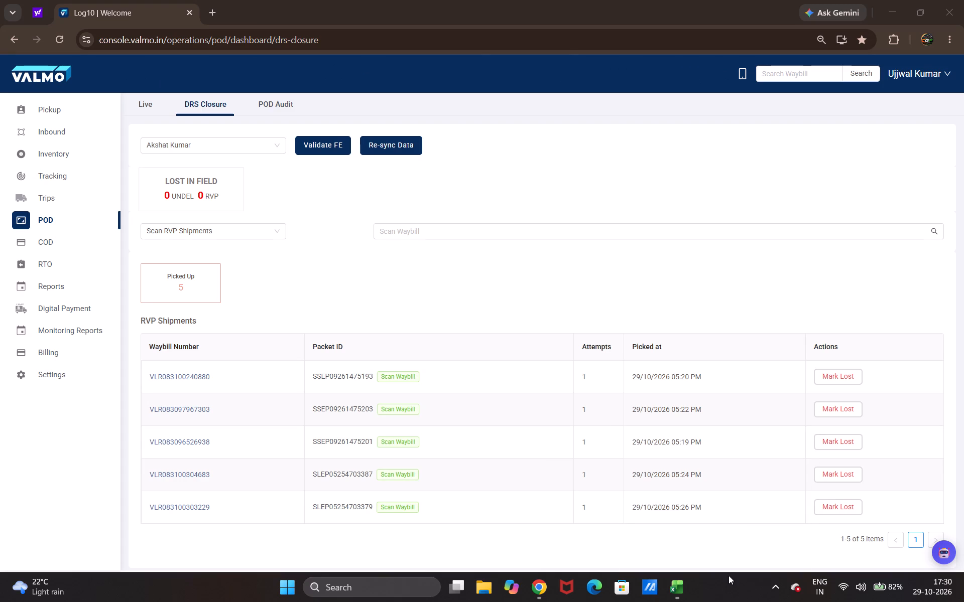
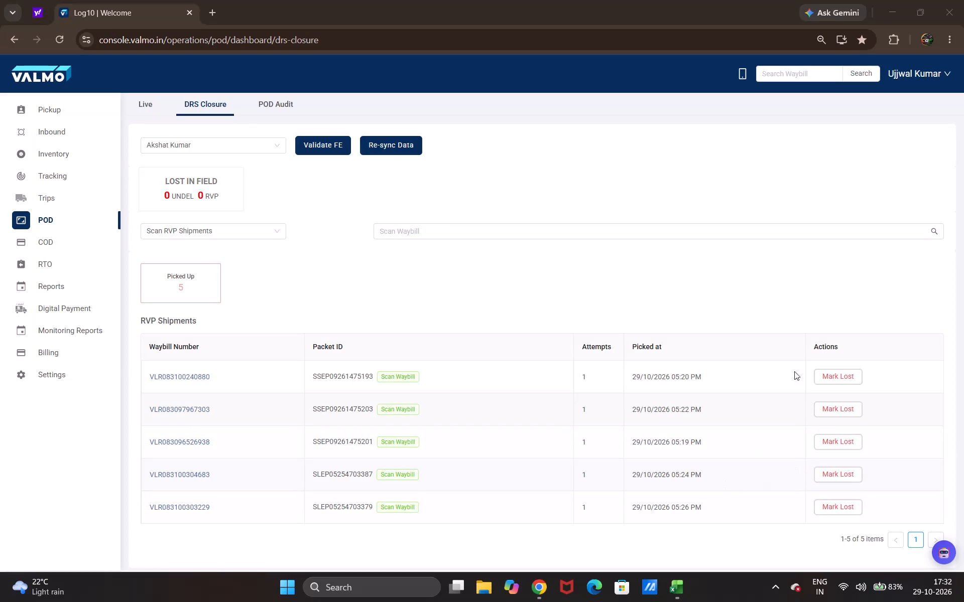
Re-sync the selected delivery executive's shipment data in DRS Closure.
left_click(406, 146)
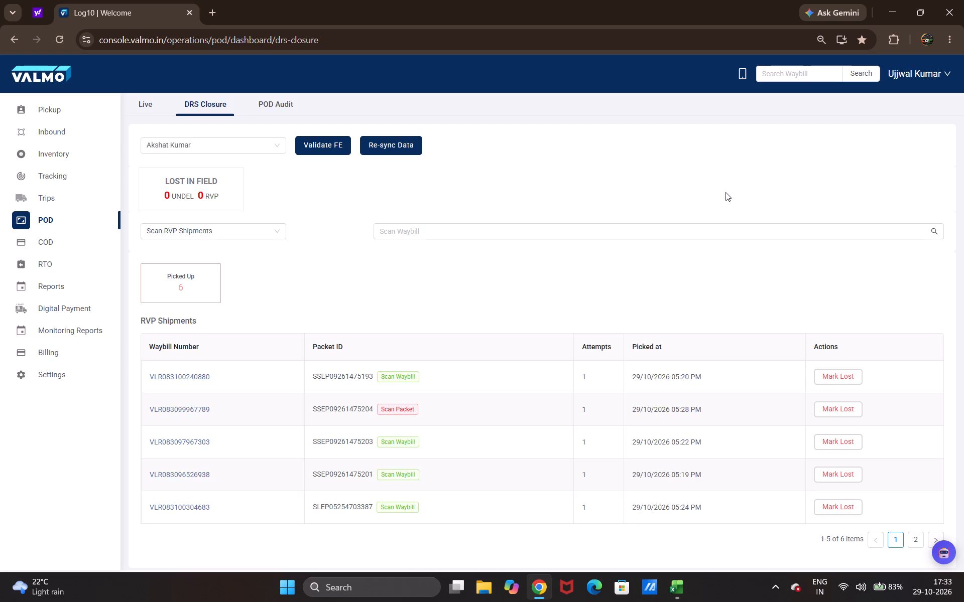
left_click(424, 224)
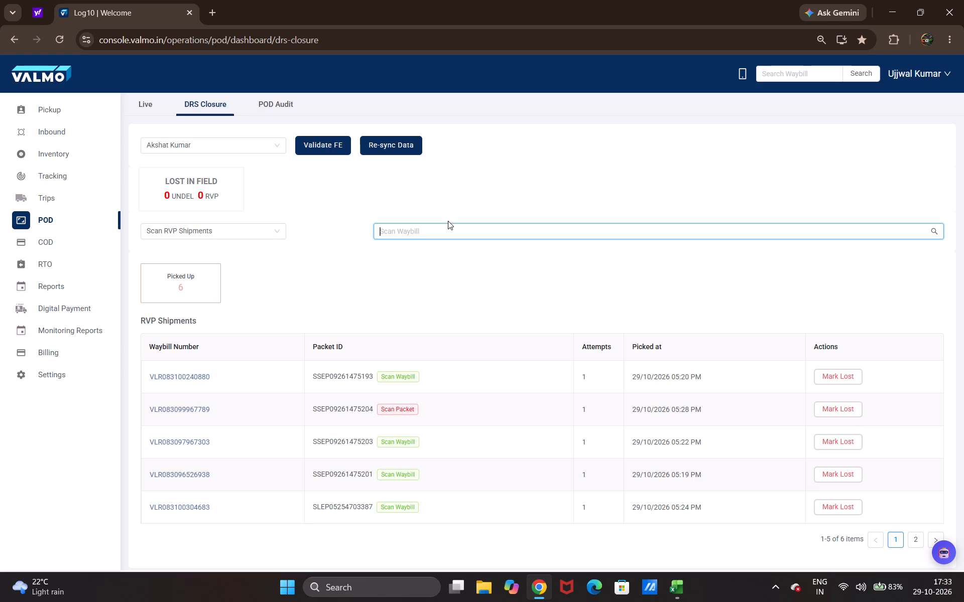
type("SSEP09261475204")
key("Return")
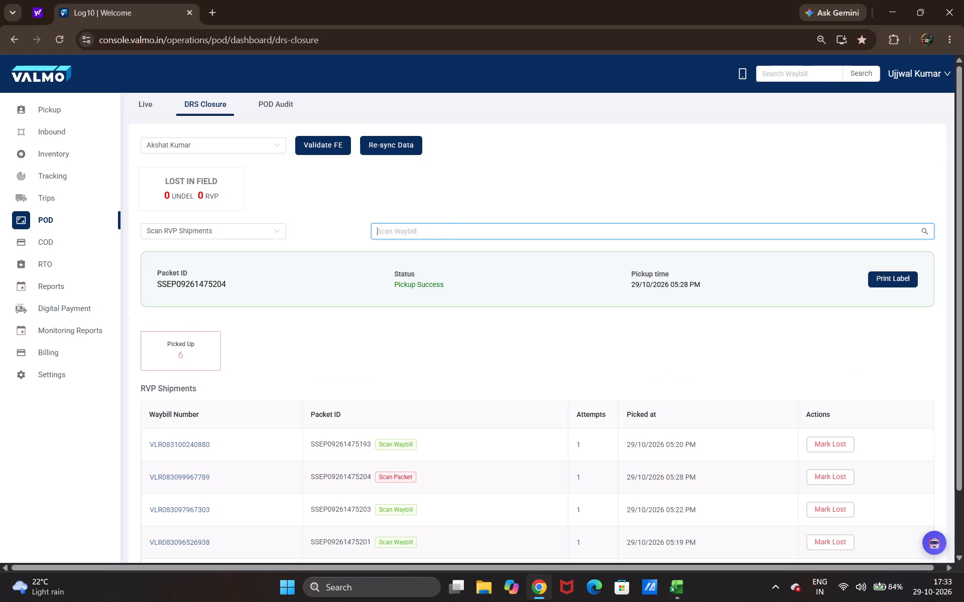
left_click(901, 279)
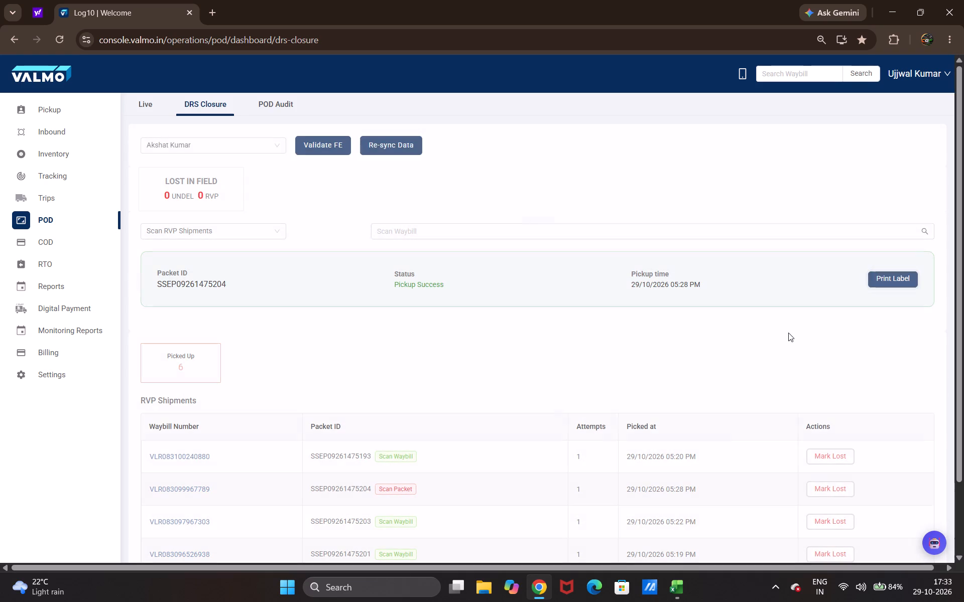
left_click(722, 458)
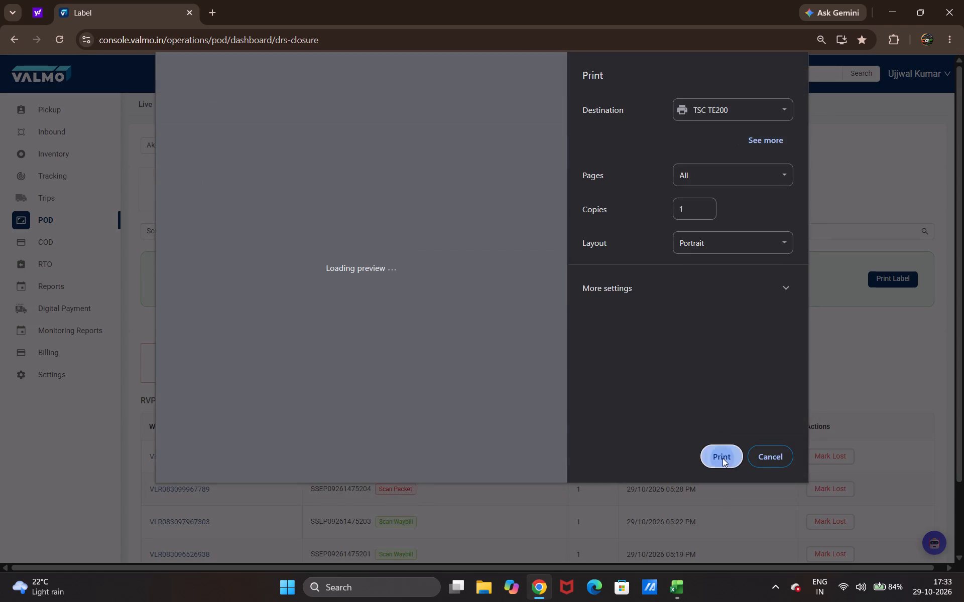
Start the next waybill scan for the picked-up RVP shipments.
left_click(566, 237)
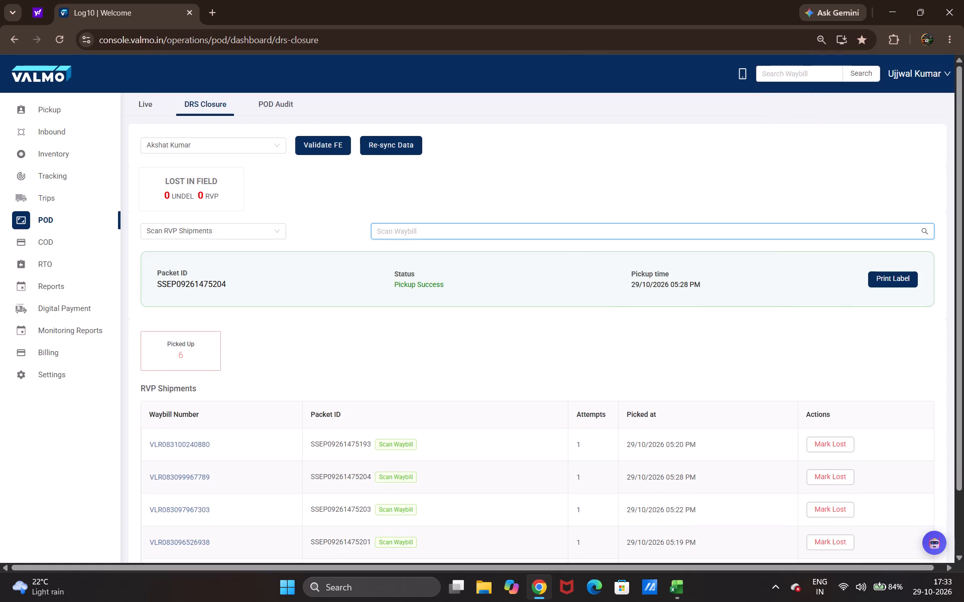
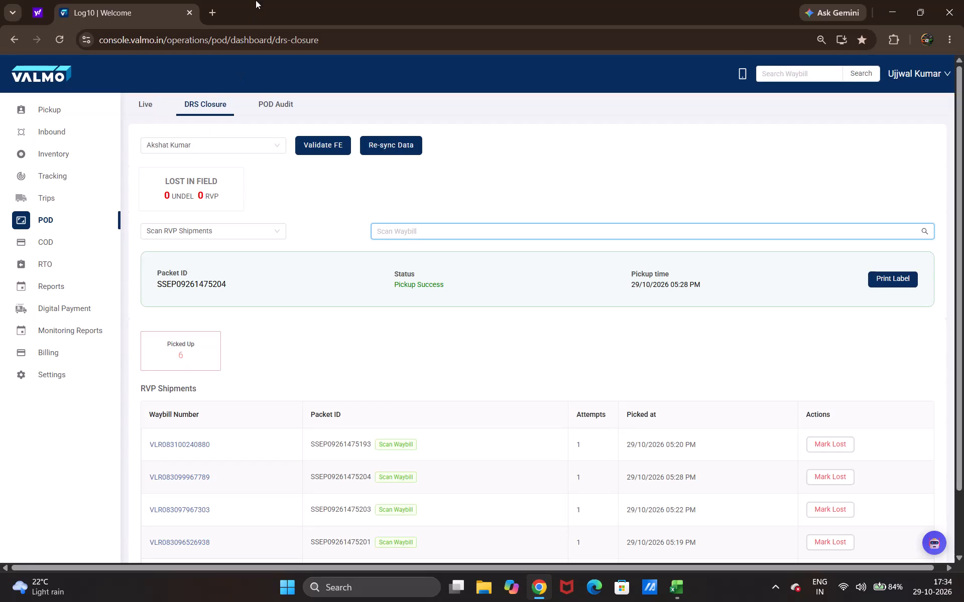
Open a new browser tab and begin entering the web.whatsapp.com address.
left_click(205, 16)
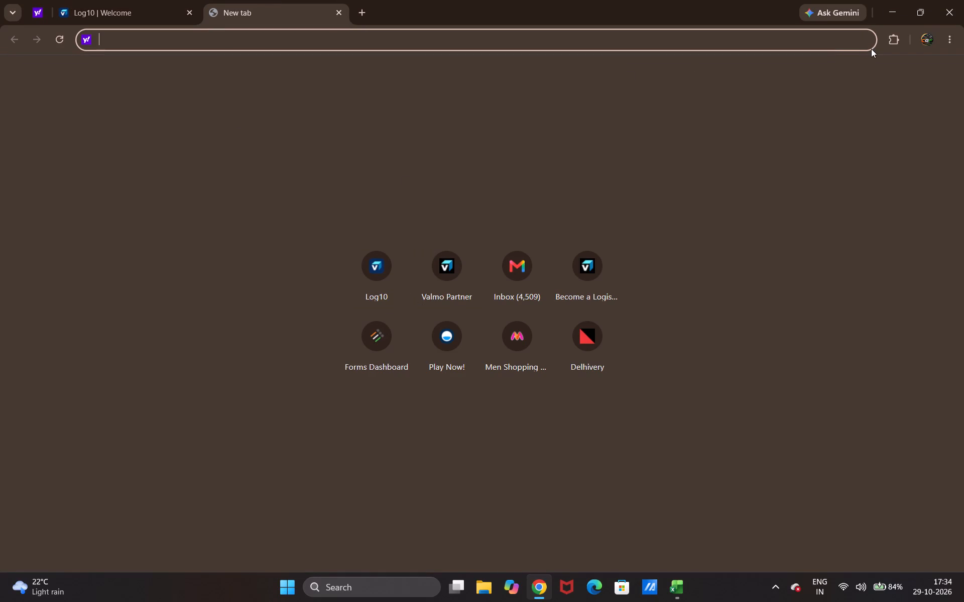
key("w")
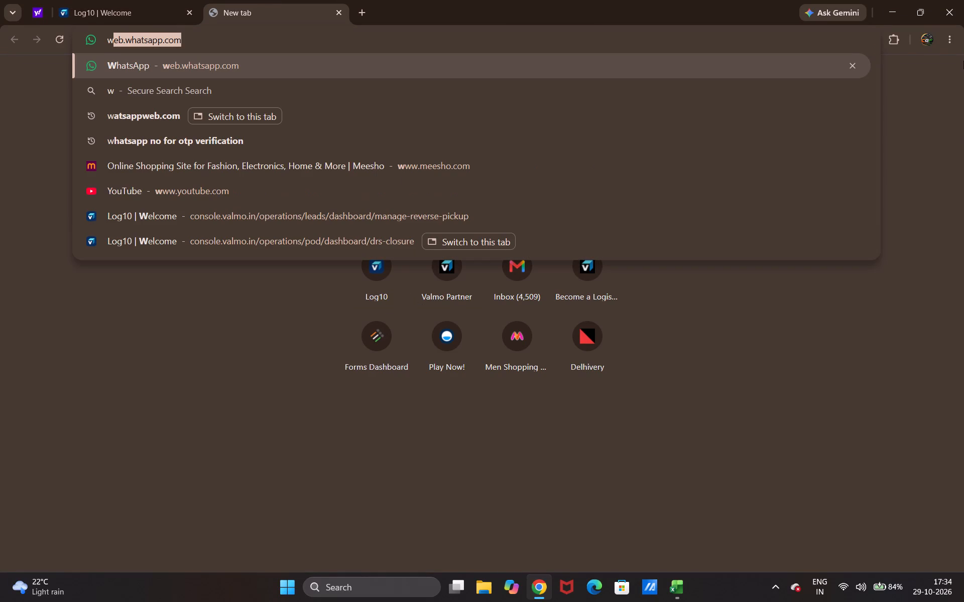
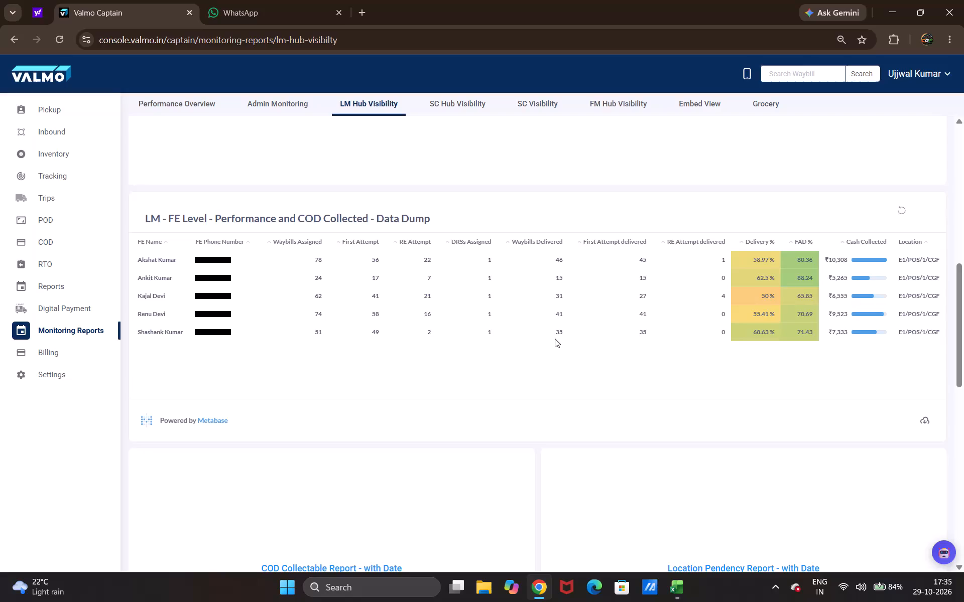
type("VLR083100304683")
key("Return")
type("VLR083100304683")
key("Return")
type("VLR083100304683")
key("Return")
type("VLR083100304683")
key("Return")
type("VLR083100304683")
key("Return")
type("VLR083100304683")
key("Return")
Open DRS Closure under POD for the delivery executive listed first in the FE-level report, and set the scan type to RVP shipments.
left_click(46, 216)
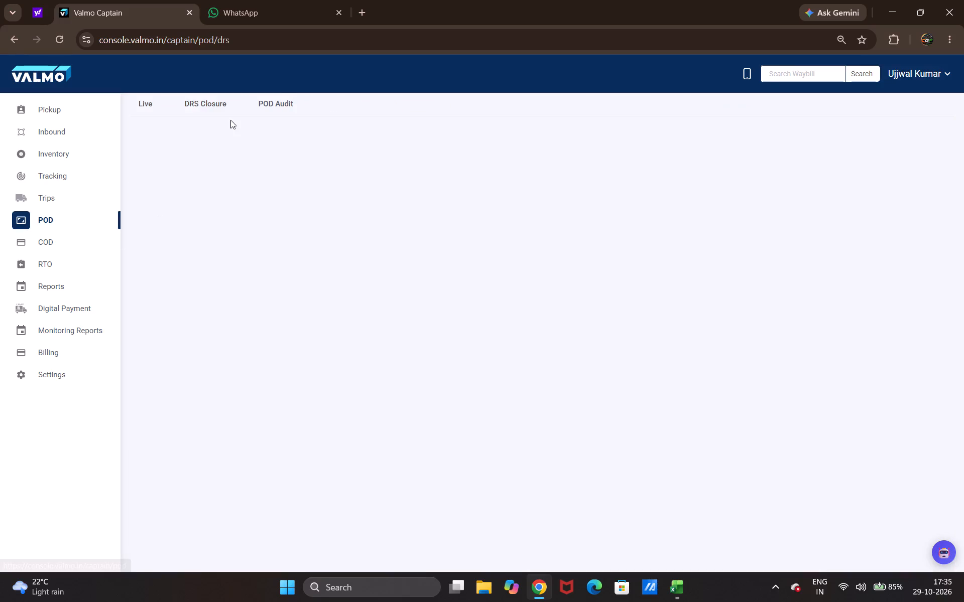
left_click(210, 102)
left_click(210, 143)
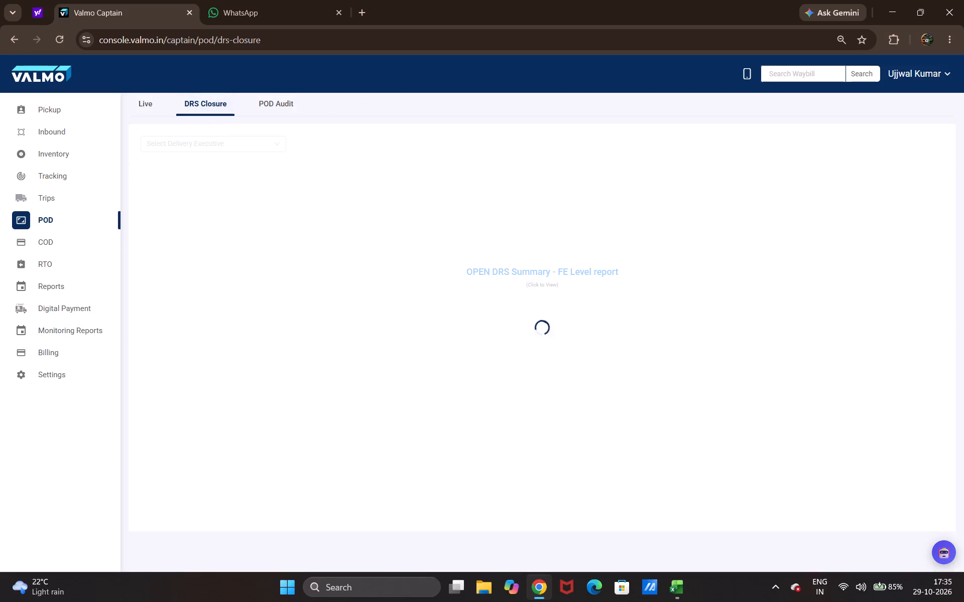
left_click(210, 144)
scroll(175, 238, "down", 3)
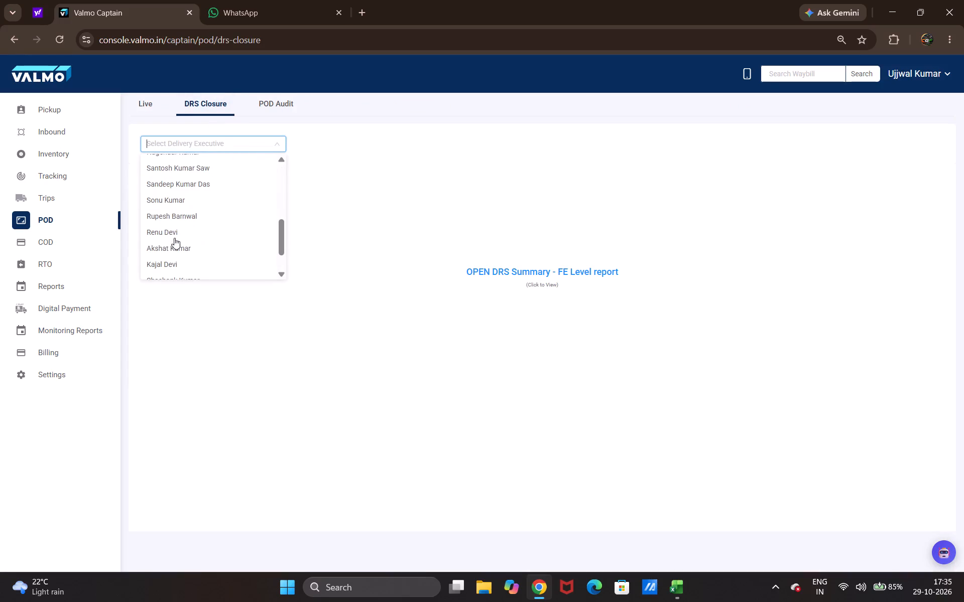
left_click(171, 248)
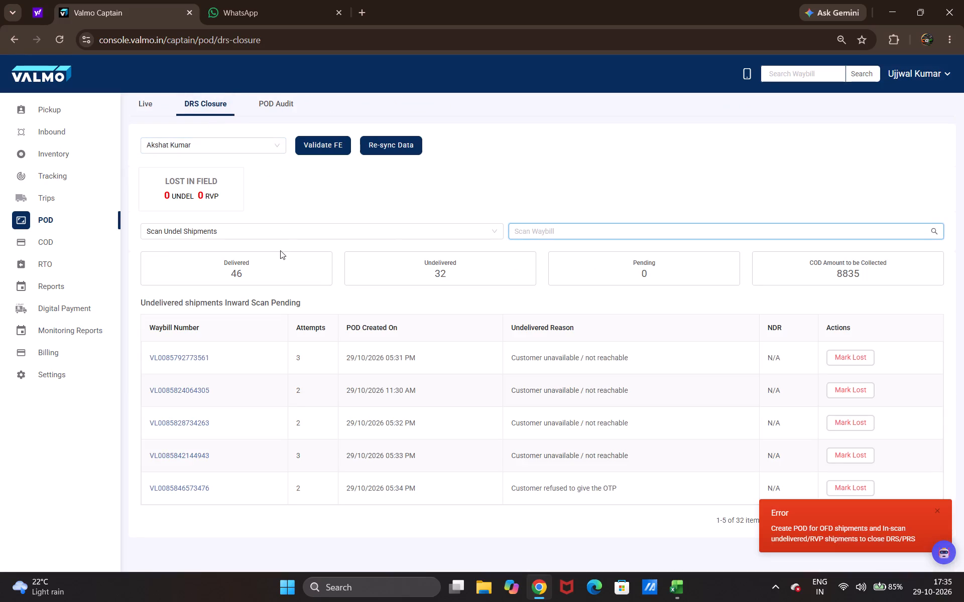
left_click(272, 238)
left_click(233, 262)
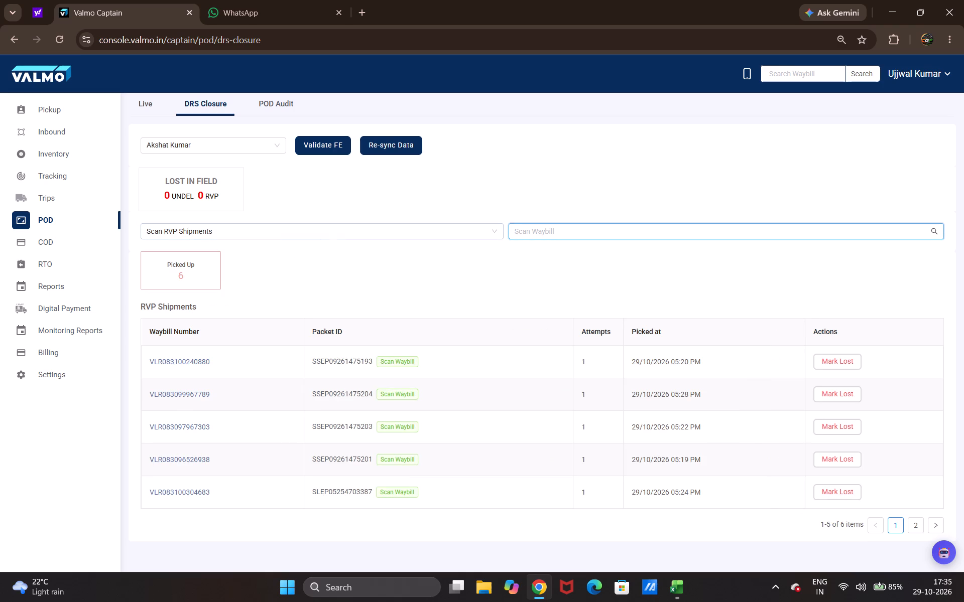
left_click(629, 230)
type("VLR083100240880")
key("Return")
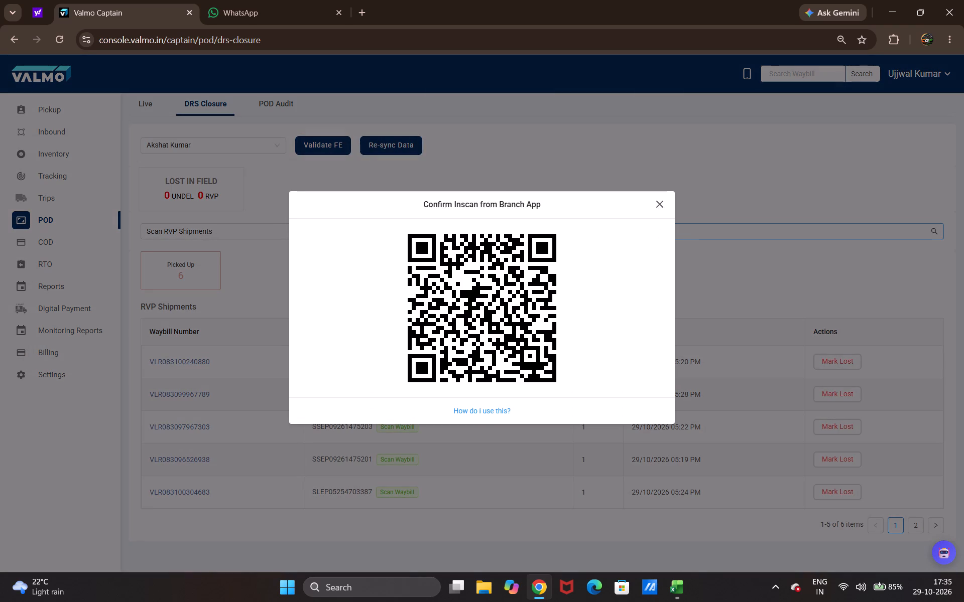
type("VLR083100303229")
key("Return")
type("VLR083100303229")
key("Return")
left_click(659, 201)
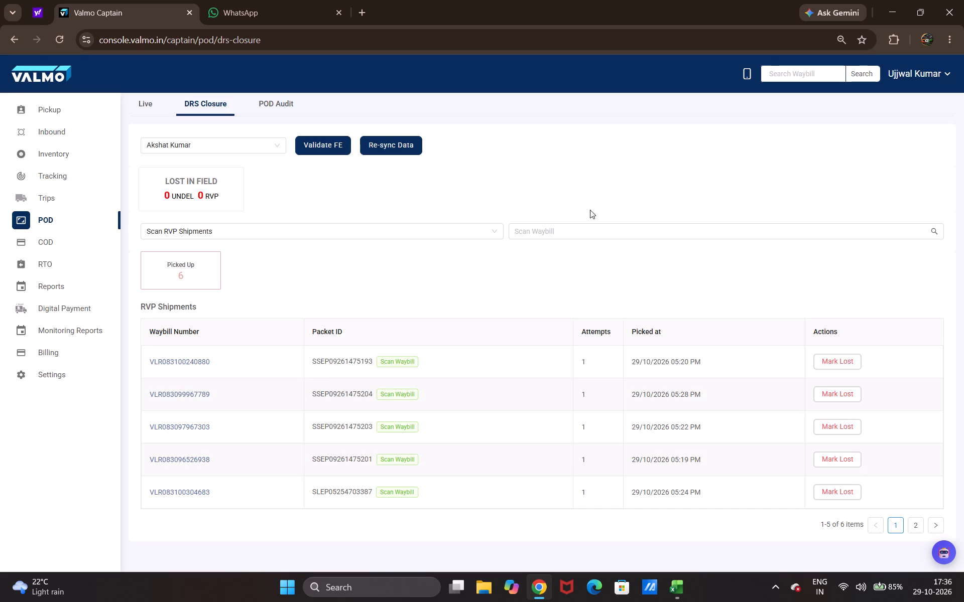
left_click(554, 229)
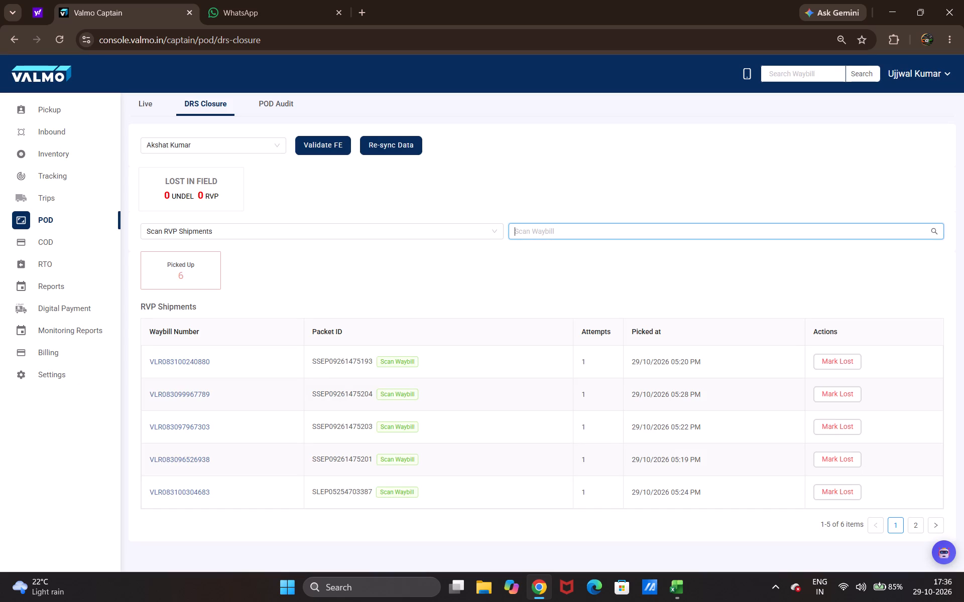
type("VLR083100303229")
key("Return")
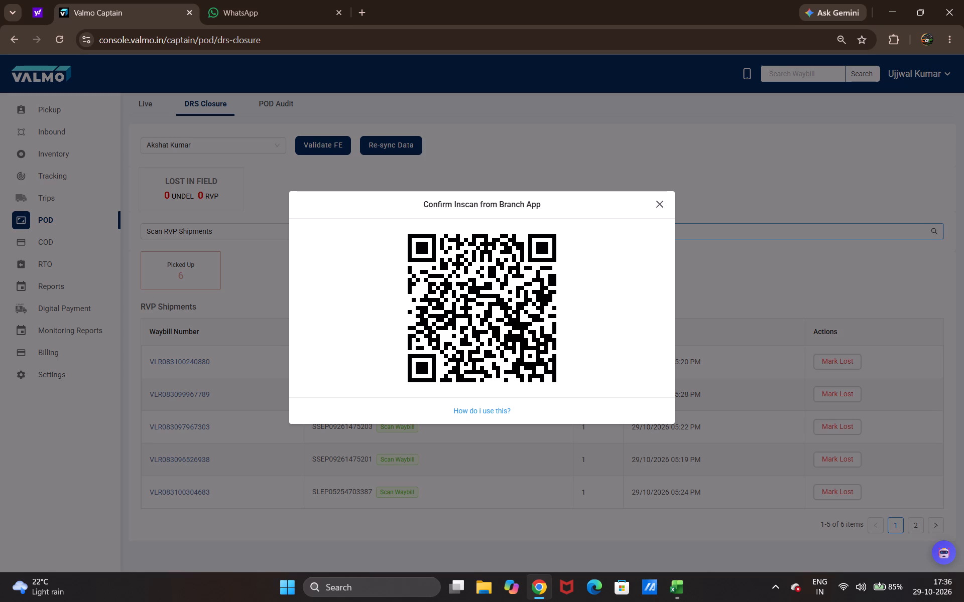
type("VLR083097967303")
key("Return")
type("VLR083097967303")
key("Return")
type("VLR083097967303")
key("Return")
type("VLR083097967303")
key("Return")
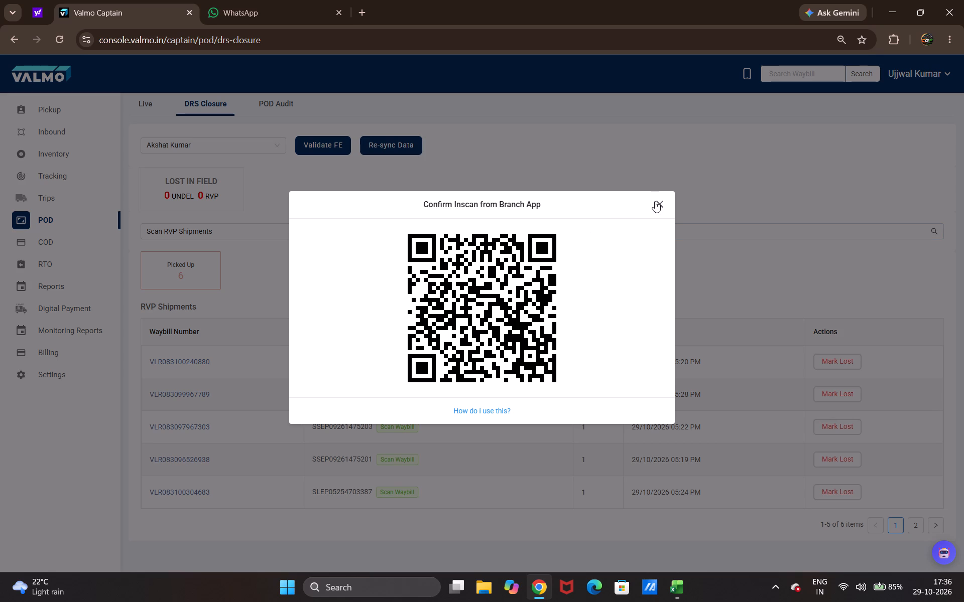
left_click(655, 201)
left_click(542, 236)
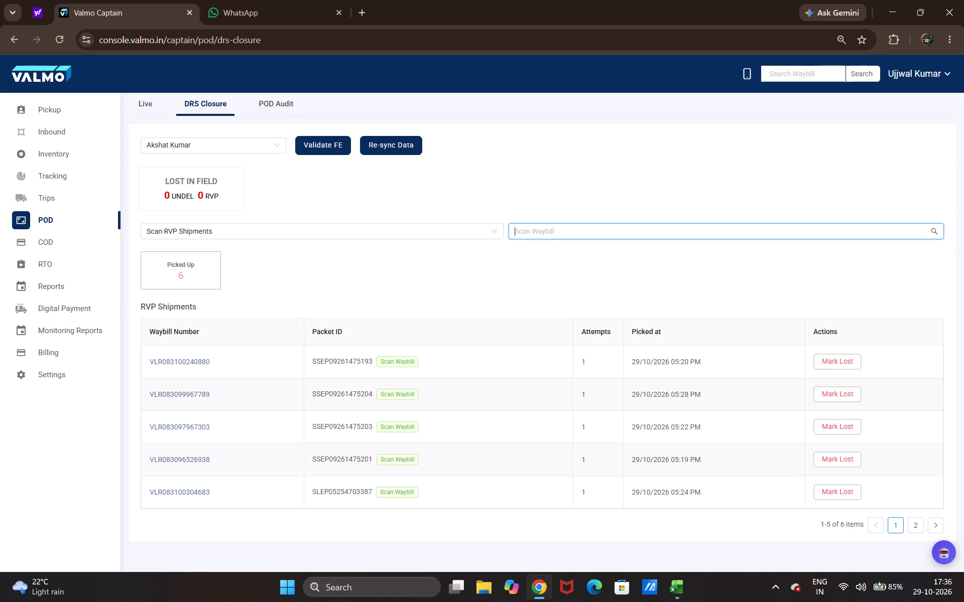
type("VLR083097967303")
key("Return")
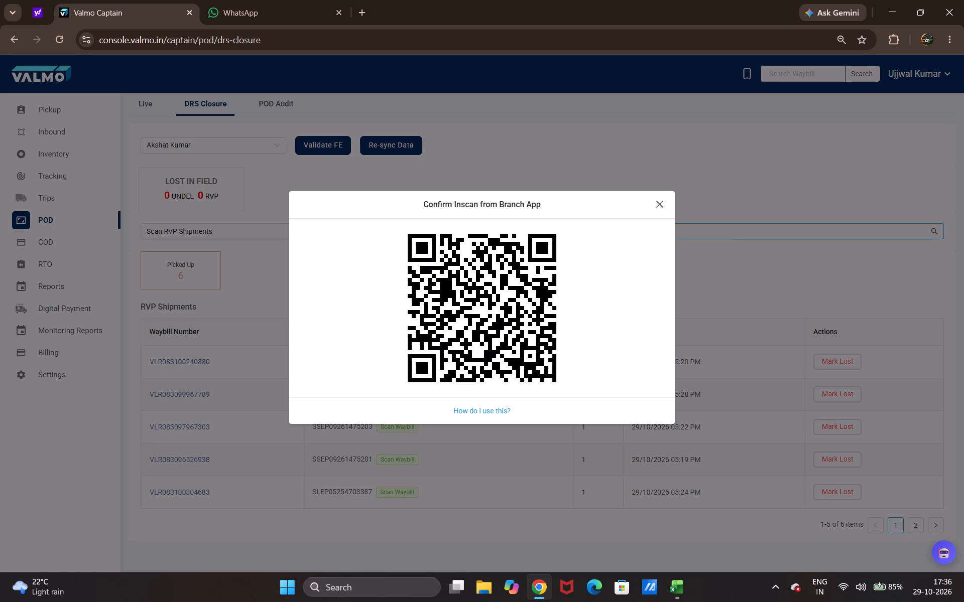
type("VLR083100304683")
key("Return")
left_click(660, 200)
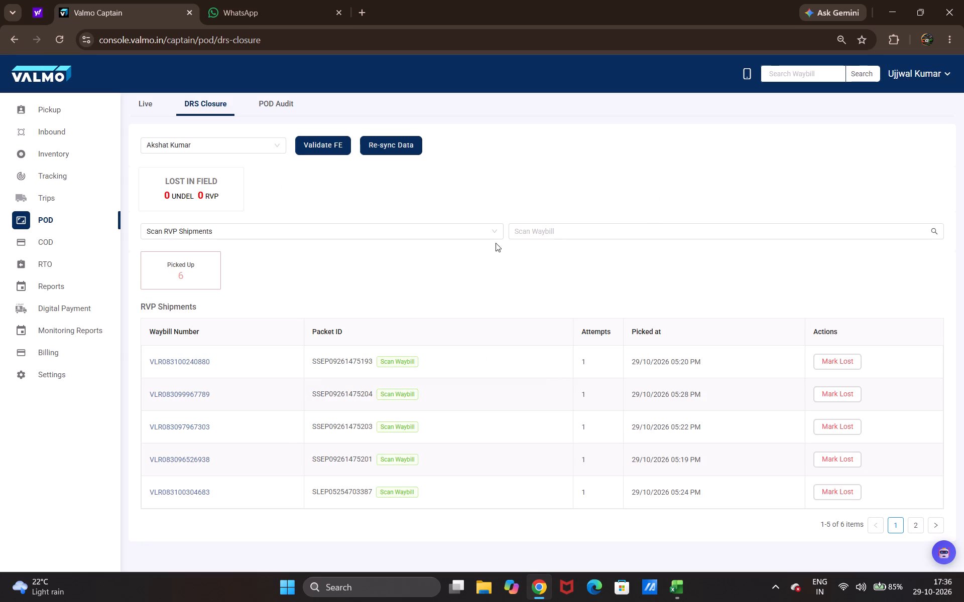
left_click(534, 238)
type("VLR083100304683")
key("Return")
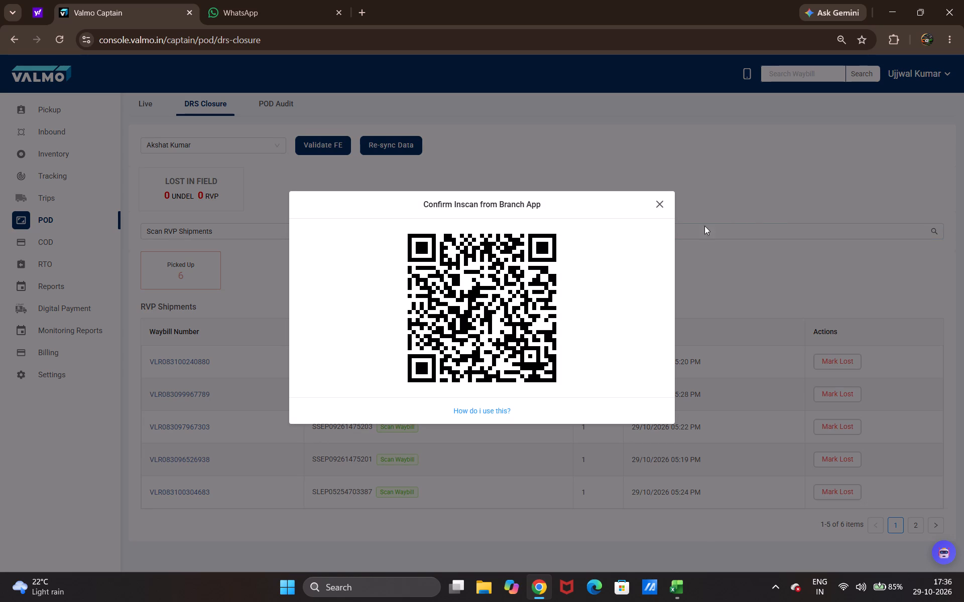
left_click(659, 199)
left_click(641, 224)
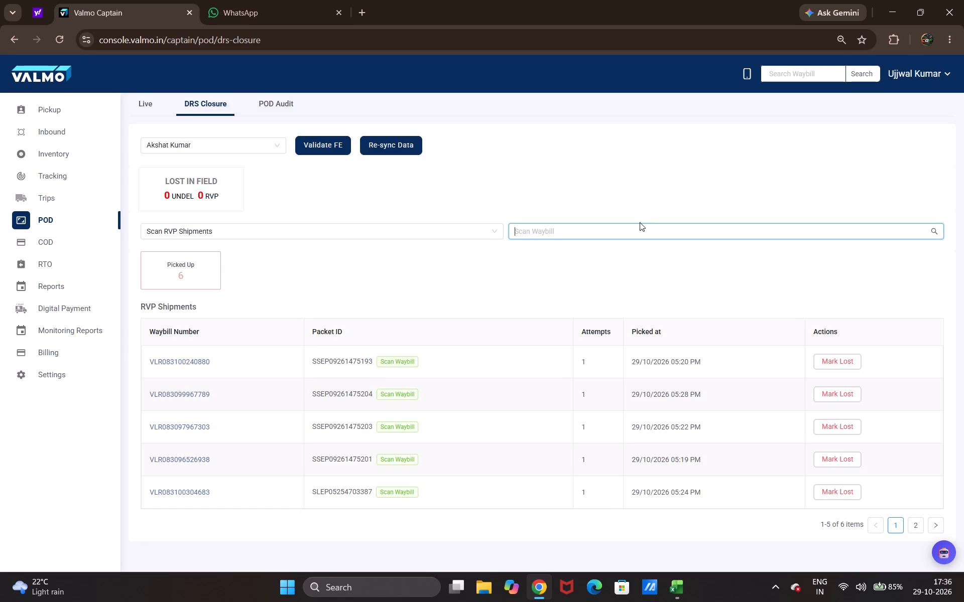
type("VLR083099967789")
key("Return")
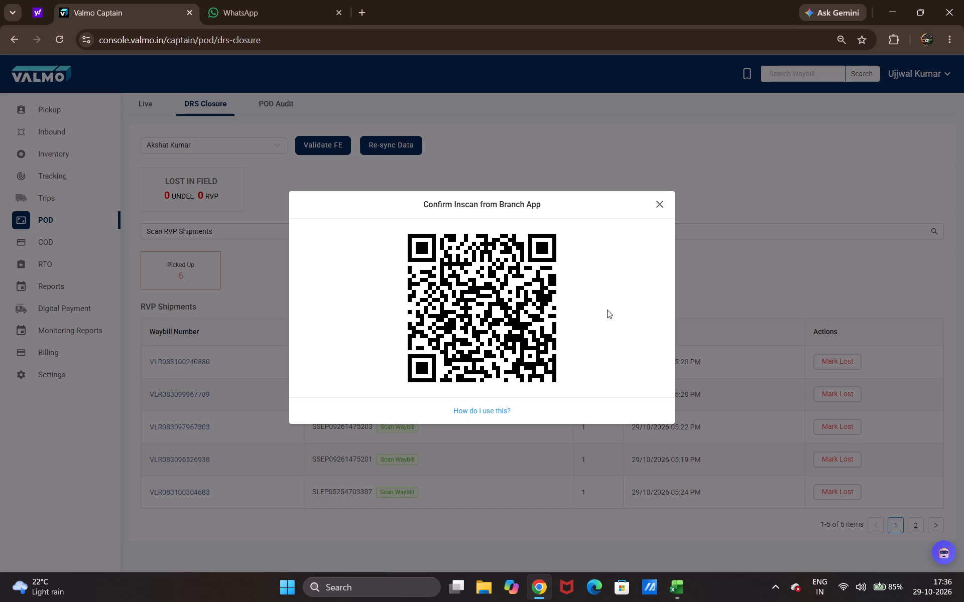
left_click(661, 200)
left_click(659, 229)
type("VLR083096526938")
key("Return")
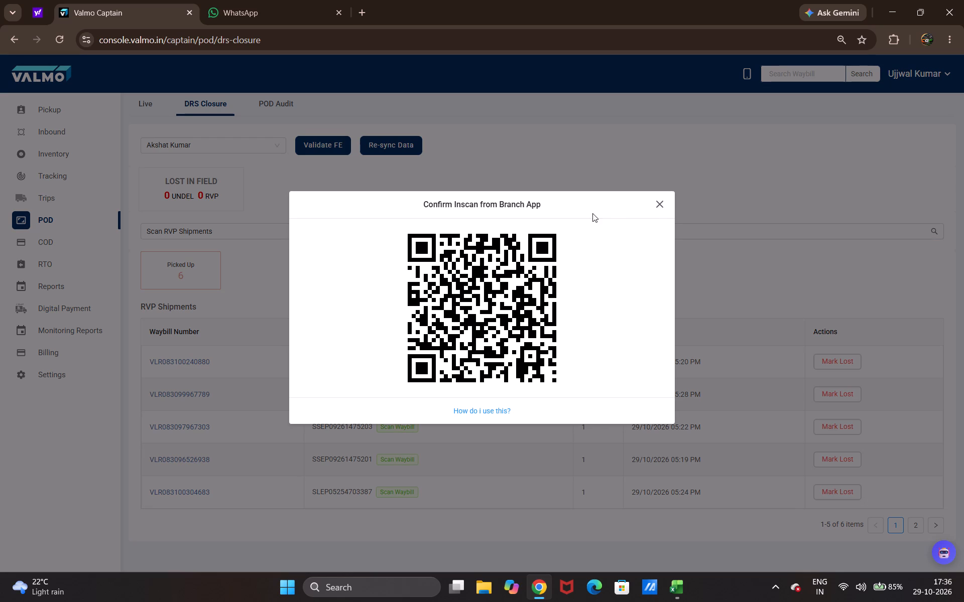
left_click(665, 202)
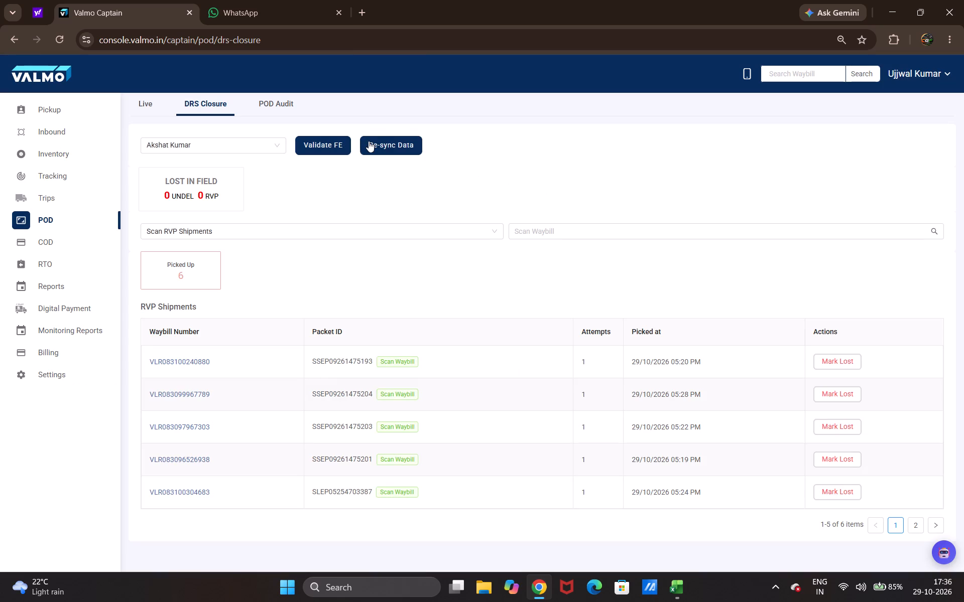
Re-sync the selected delivery executive's shipment data in DRS Closure.
left_click(369, 141)
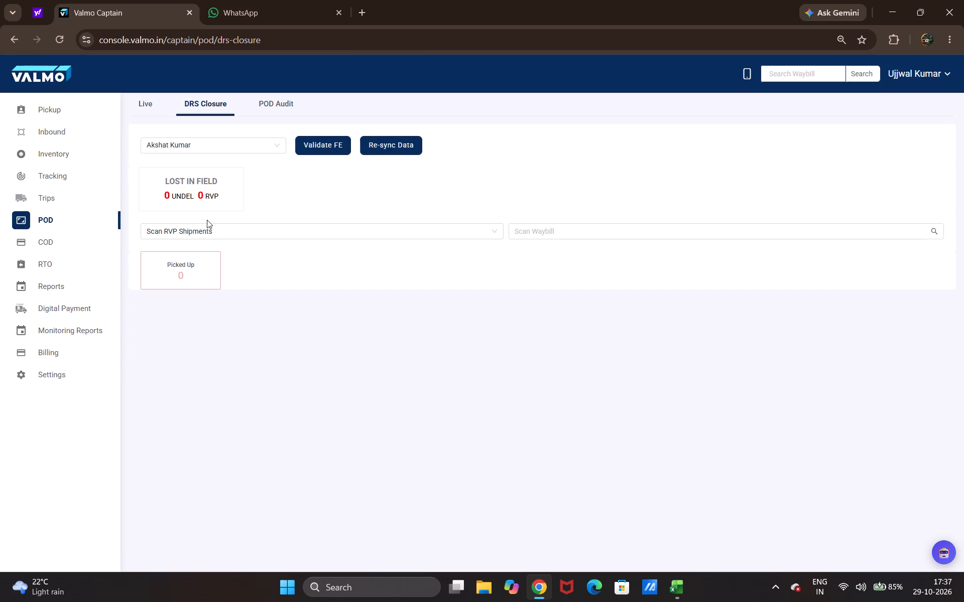
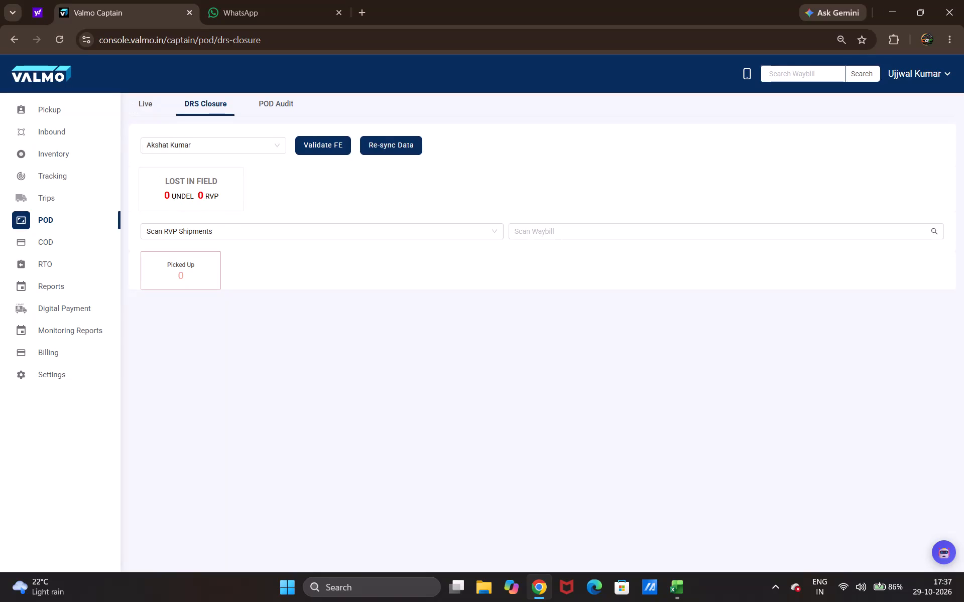
Open Manage Reverse Pickup in the Pickup section and review the reverse pickup list's assignment statuses and field executives, continuing to page 2.
left_click(67, 109)
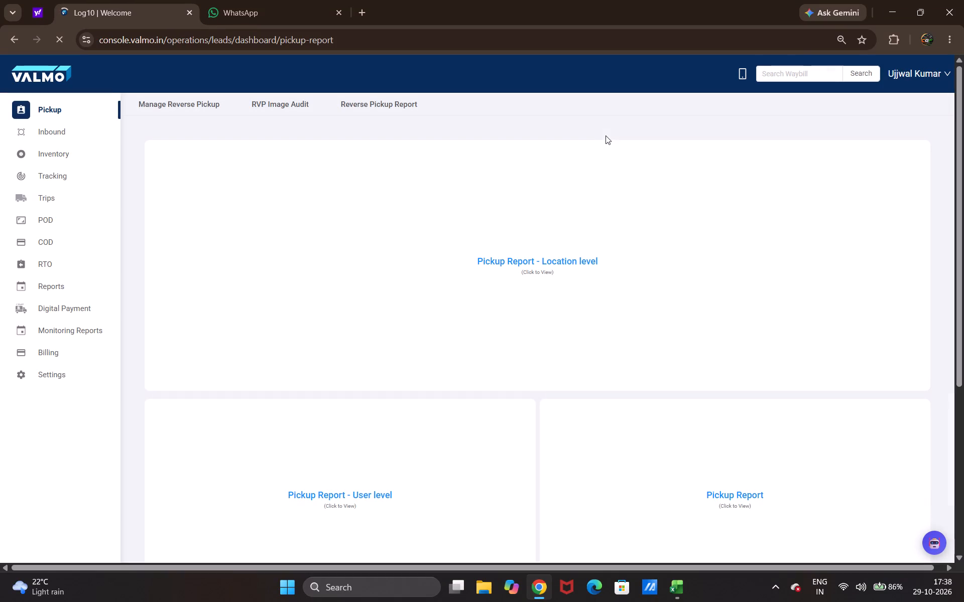
left_click(209, 109)
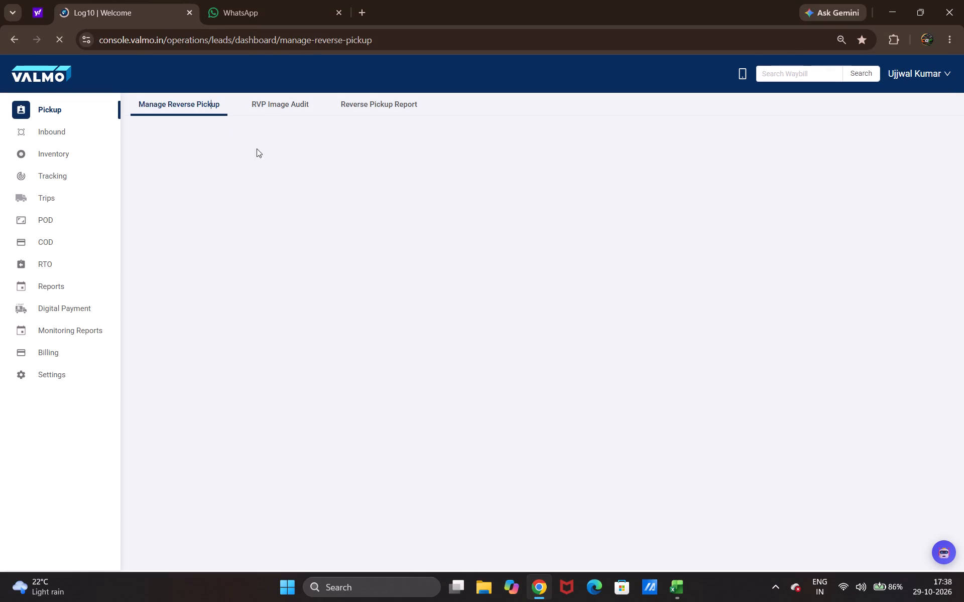
scroll(336, 222, "down", 8)
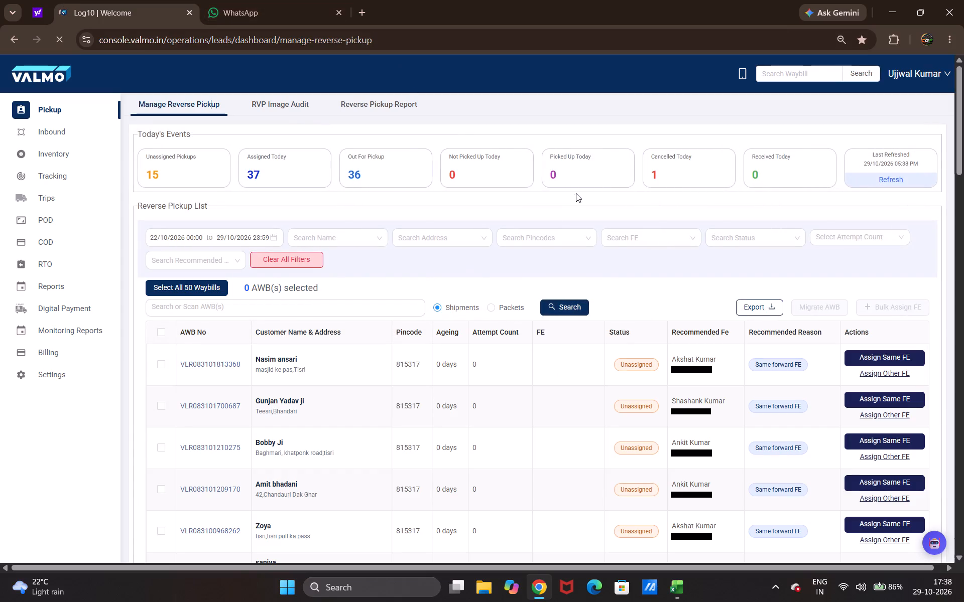
scroll(525, 268, "down", 3)
scroll(552, 98, "down", 2)
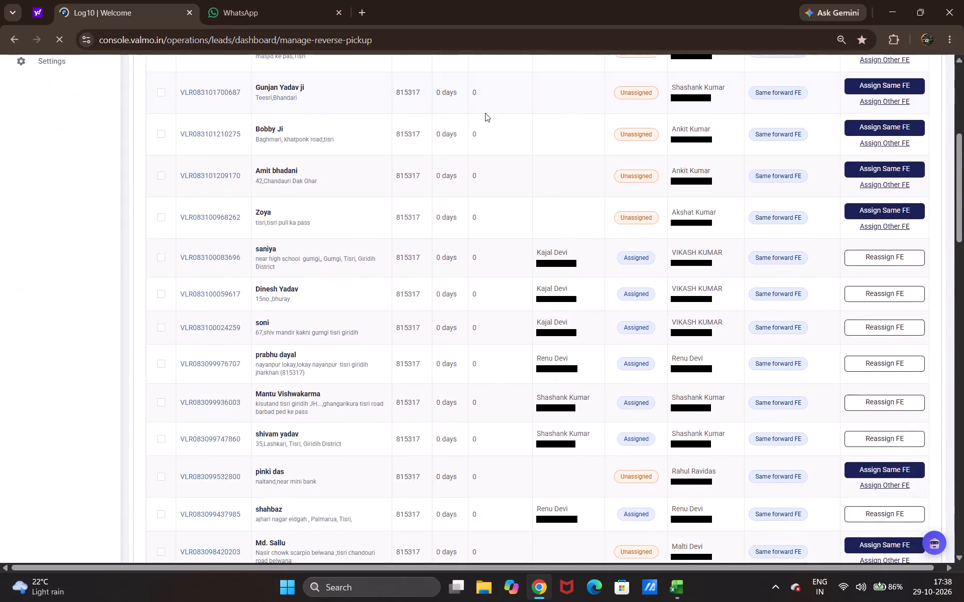
scroll(444, 237, "down", 5)
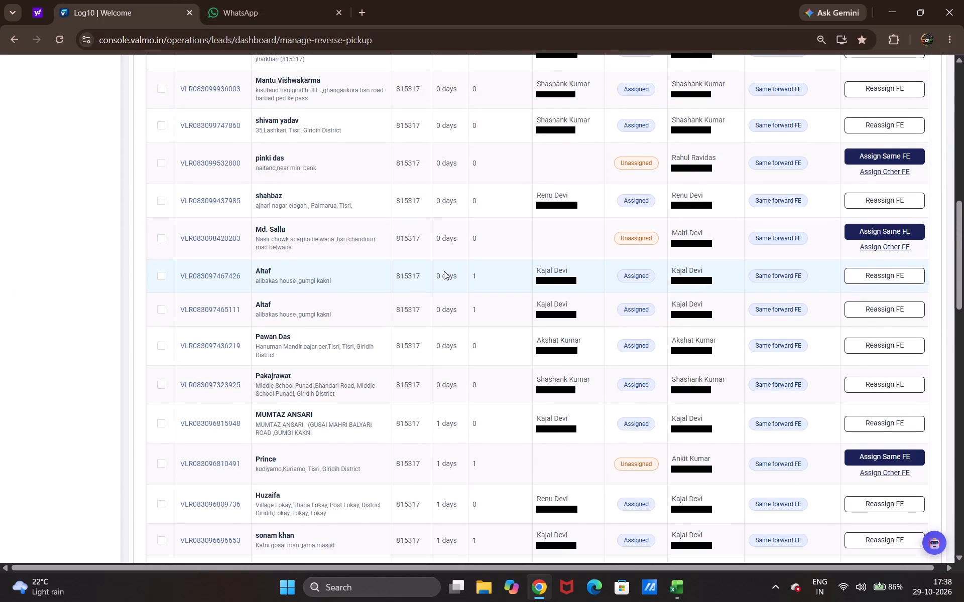
scroll(402, 273, "down", 7)
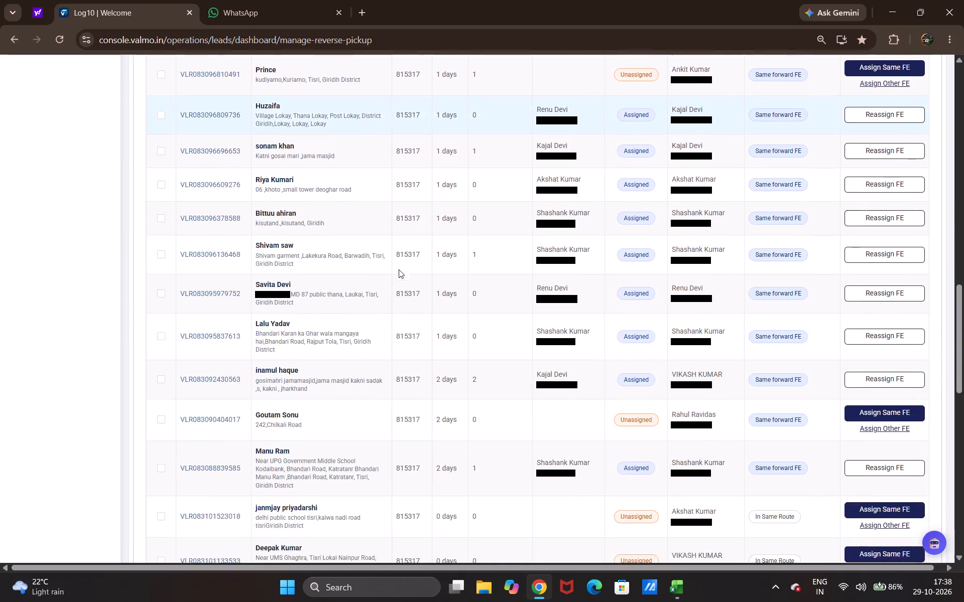
scroll(399, 268, "down", 3)
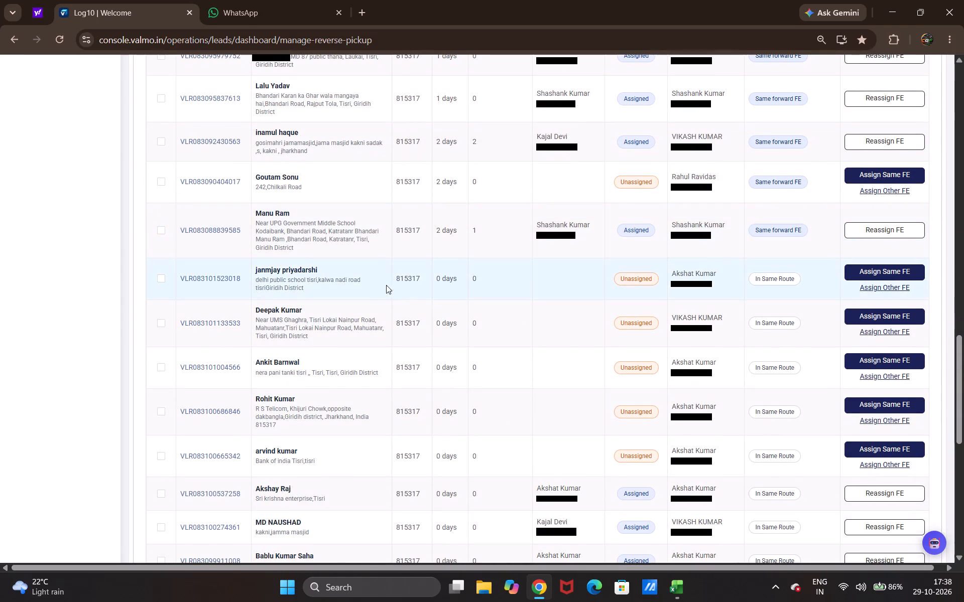
scroll(611, 331, "down", 2)
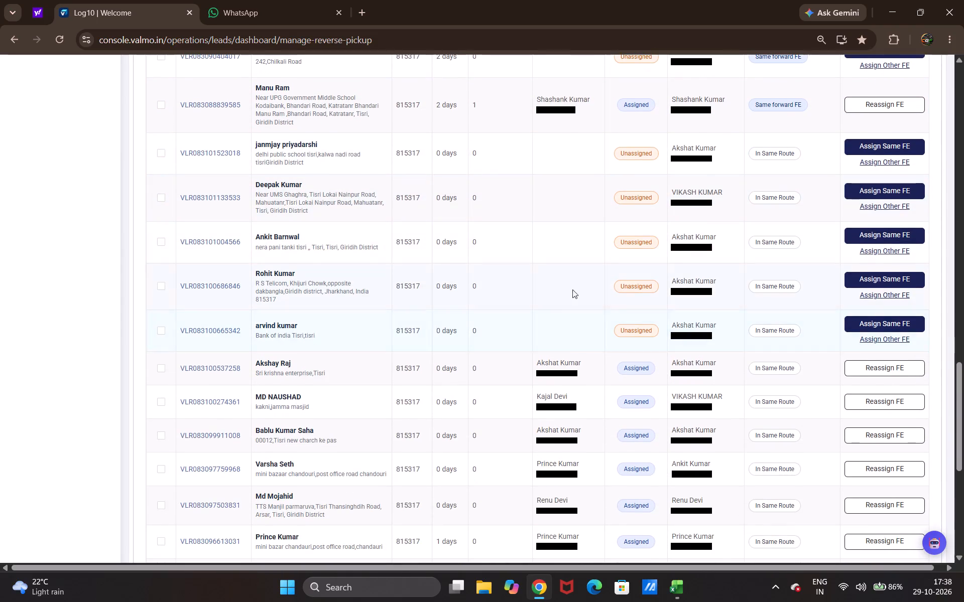
scroll(525, 275, "down", 2)
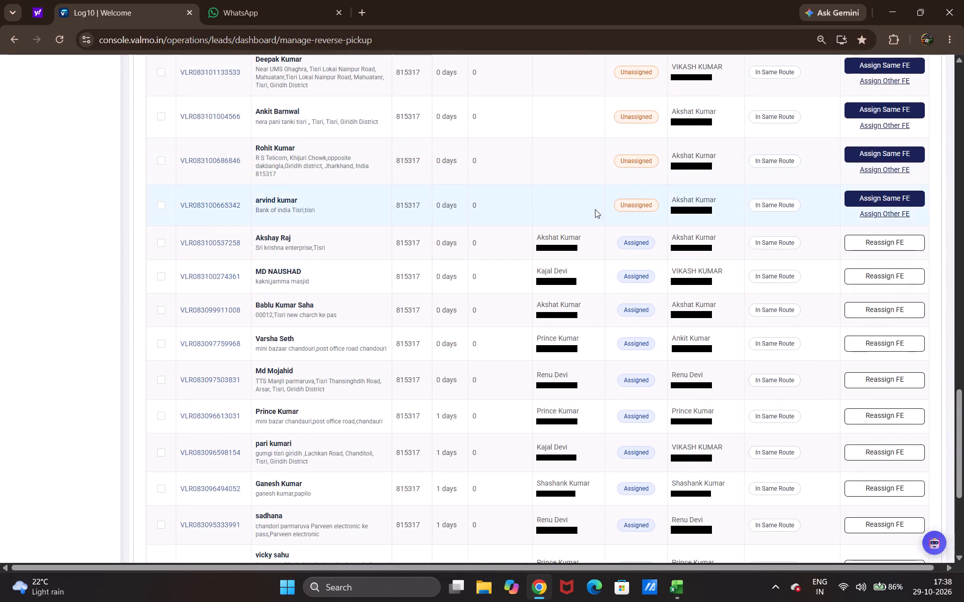
scroll(554, 224, "down", 2)
scroll(470, 249, "down", 9)
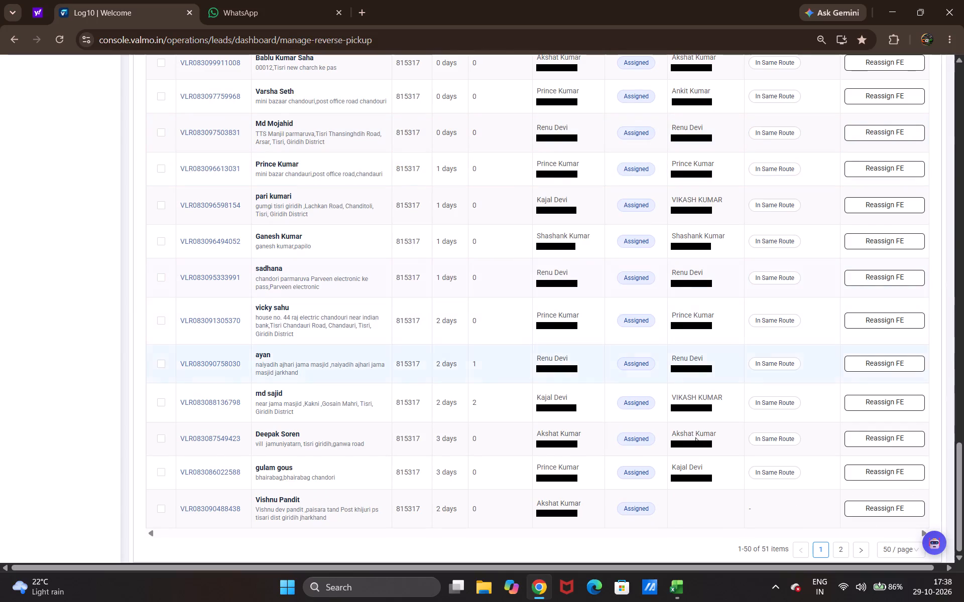
left_click(845, 552)
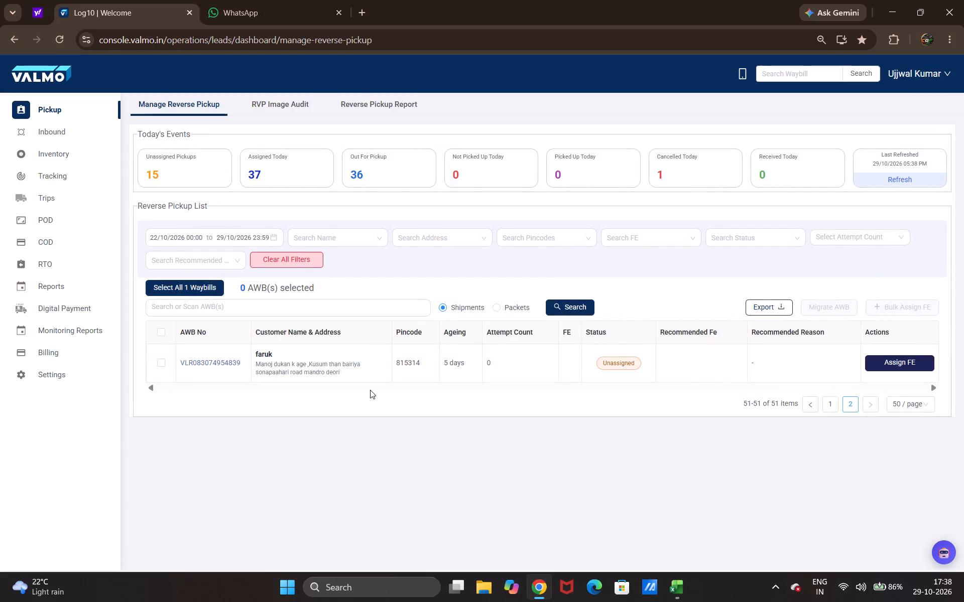
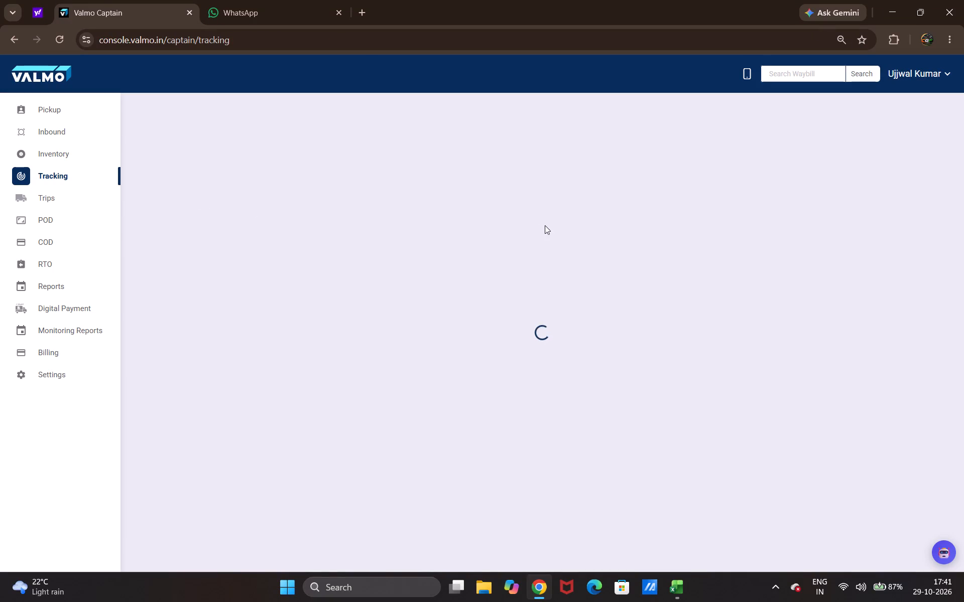
left_click(513, 194)
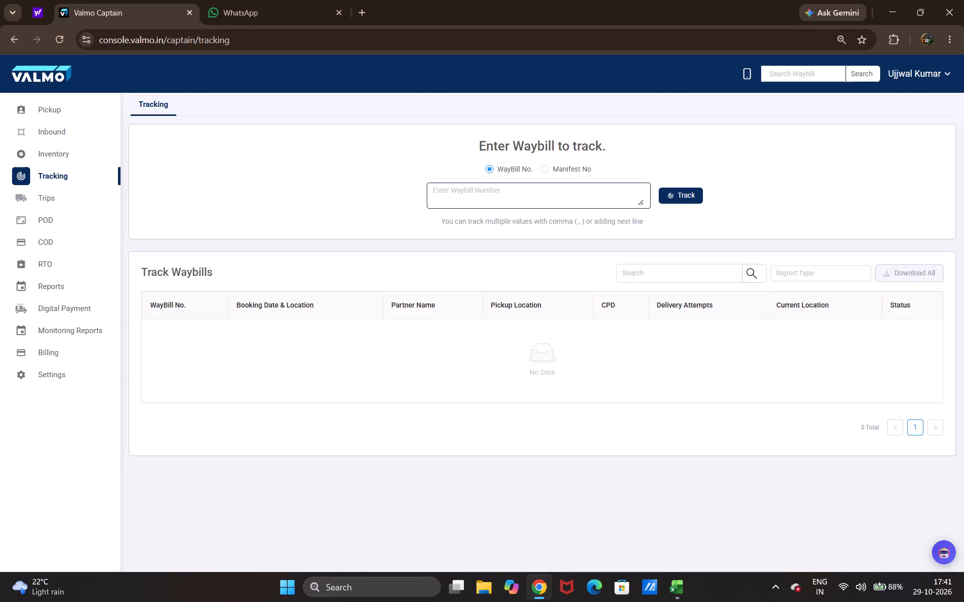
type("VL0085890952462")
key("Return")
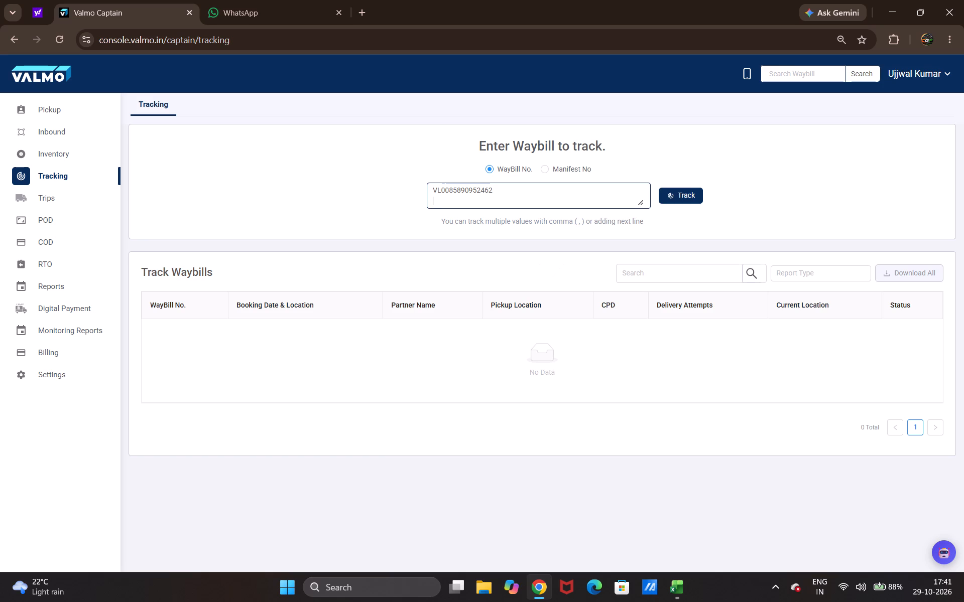
left_click(672, 198)
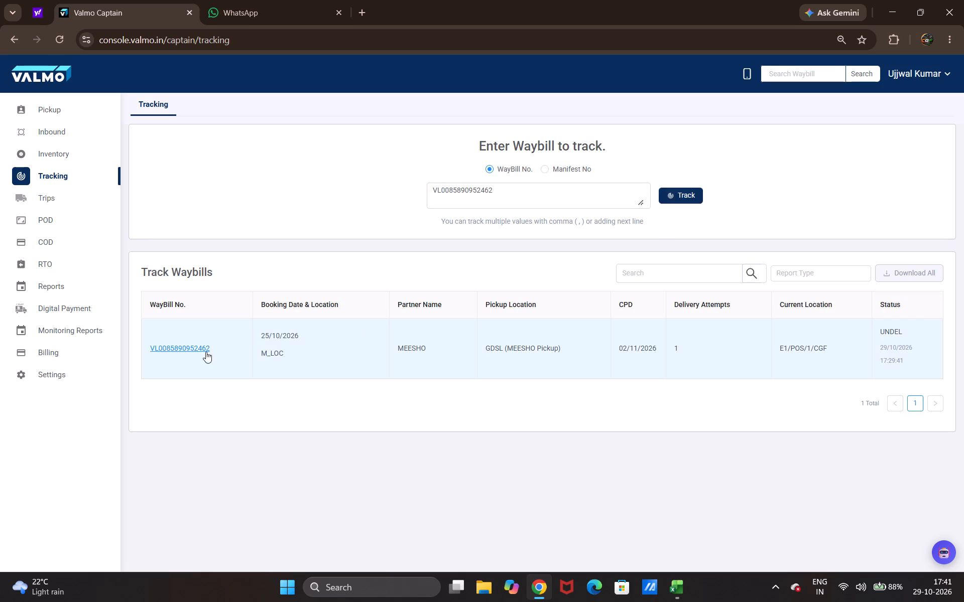
left_click(198, 349)
left_click(154, 229)
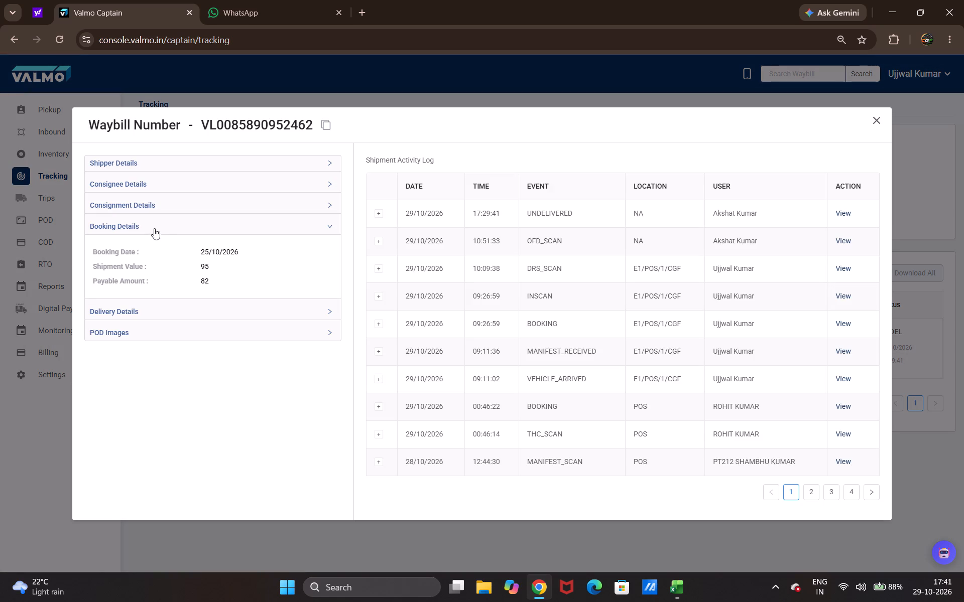
left_click_drag(202, 271, 214, 269)
left_click_drag(216, 269, 259, 269)
left_click(256, 269)
left_click(254, 200)
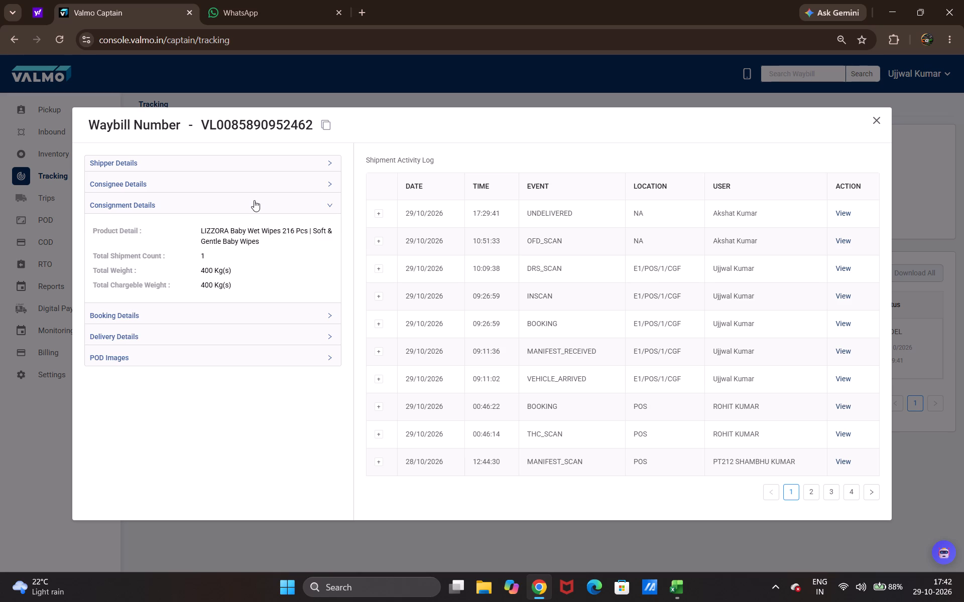